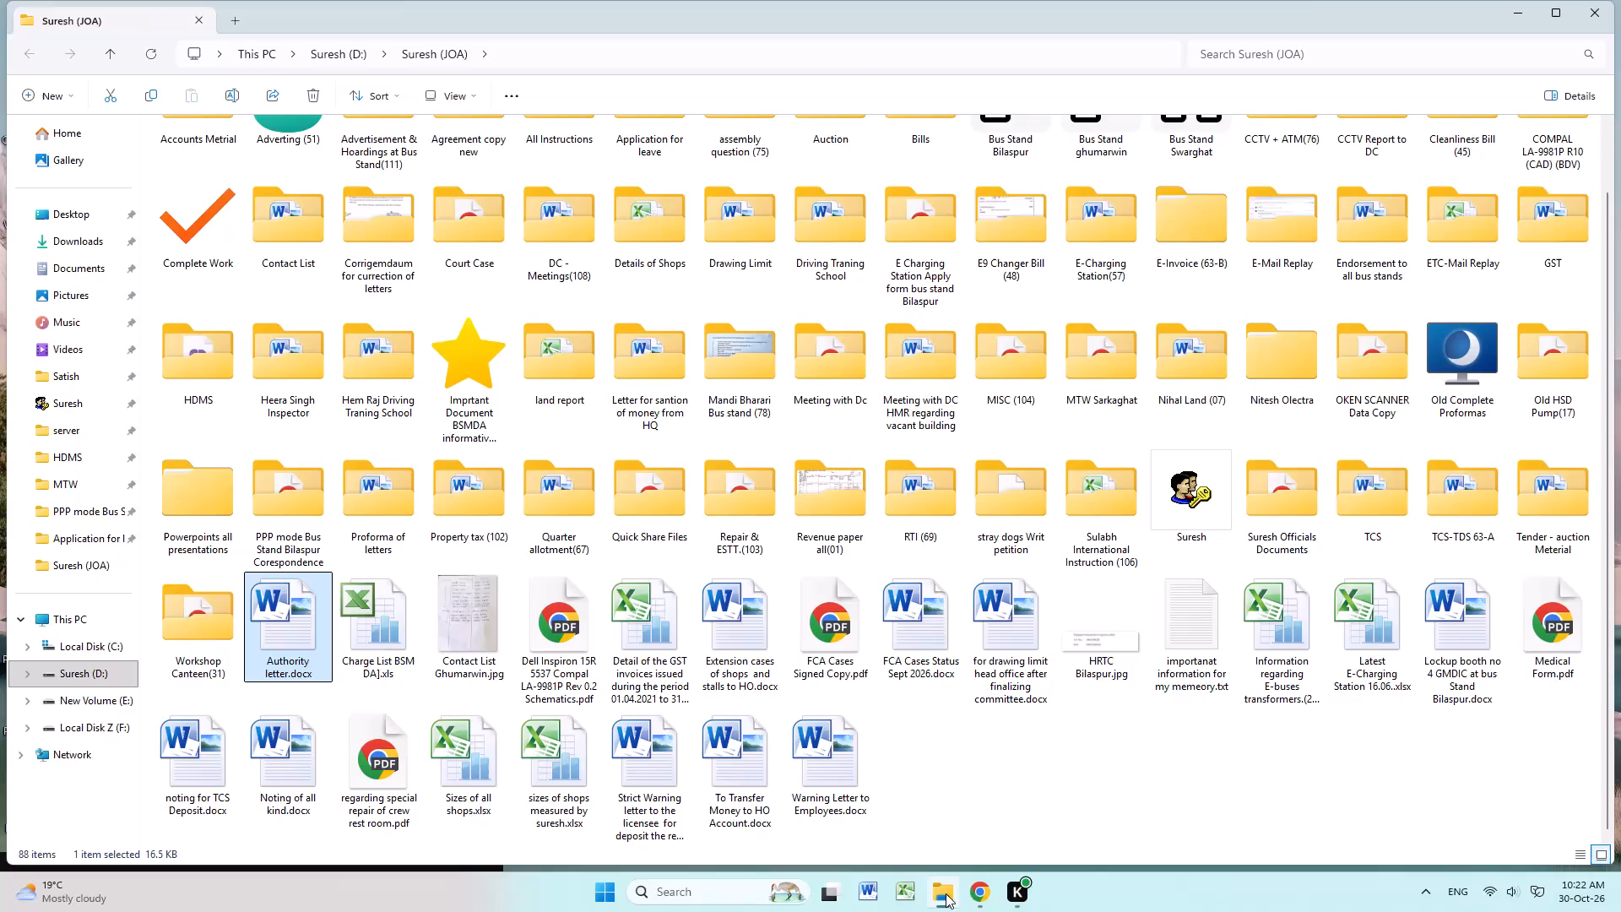
Close the Suresh (JOA) folder window and refresh the desktop.
{"action": "left_click", "coordinate": [1593, 7]}
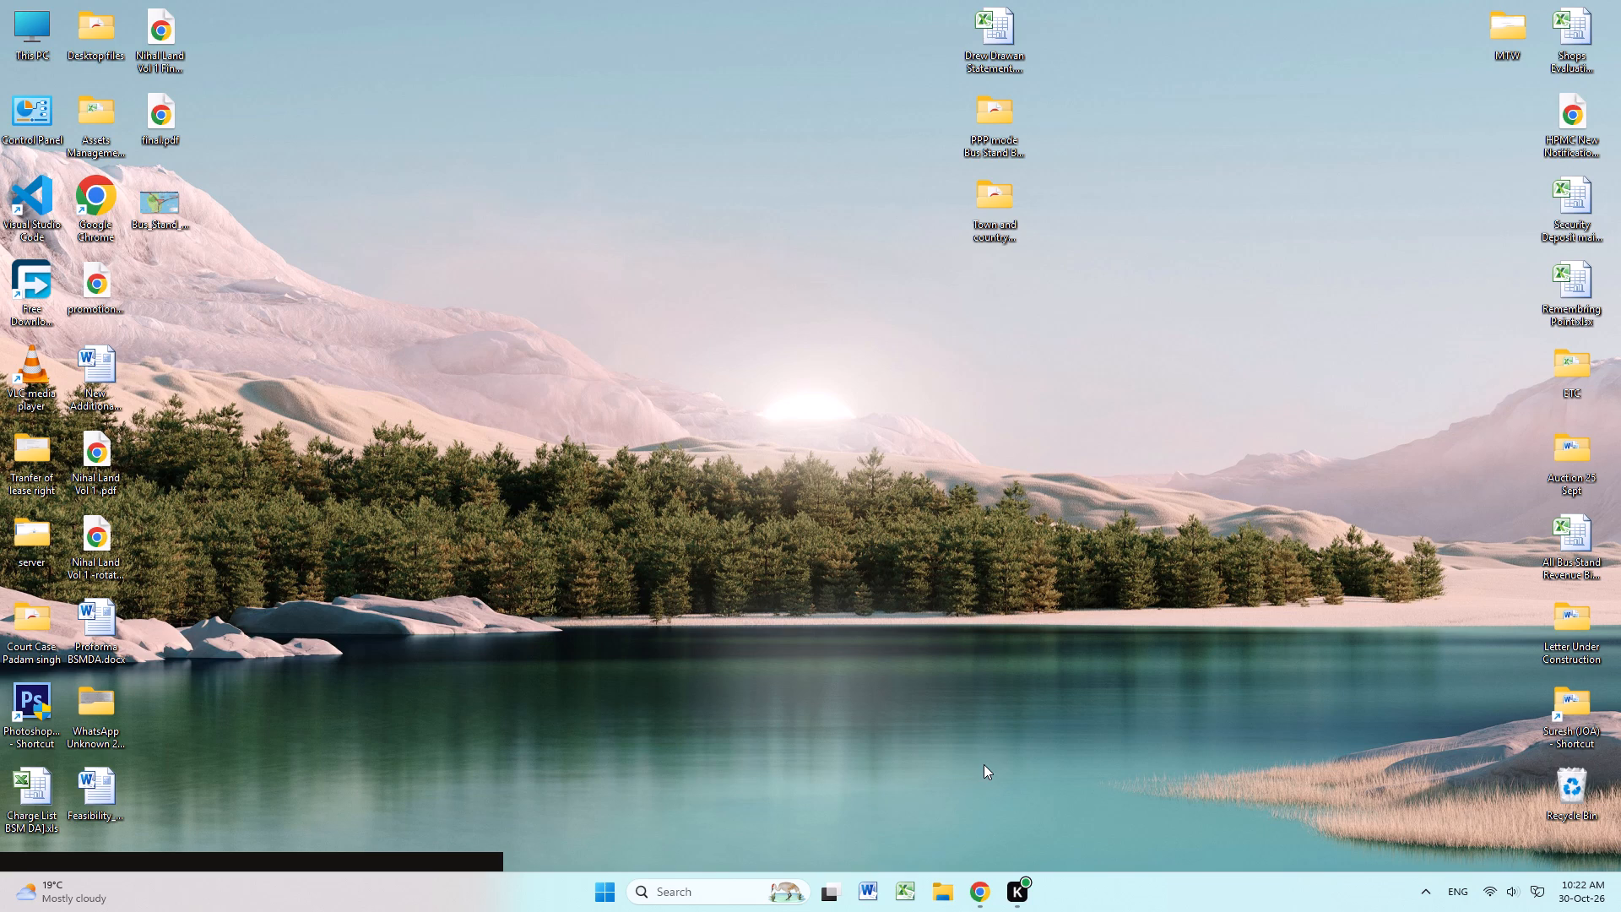
{"action": "left_click", "coordinate": [984, 764]}
{"action": "right_click", "coordinate": [710, 396]}
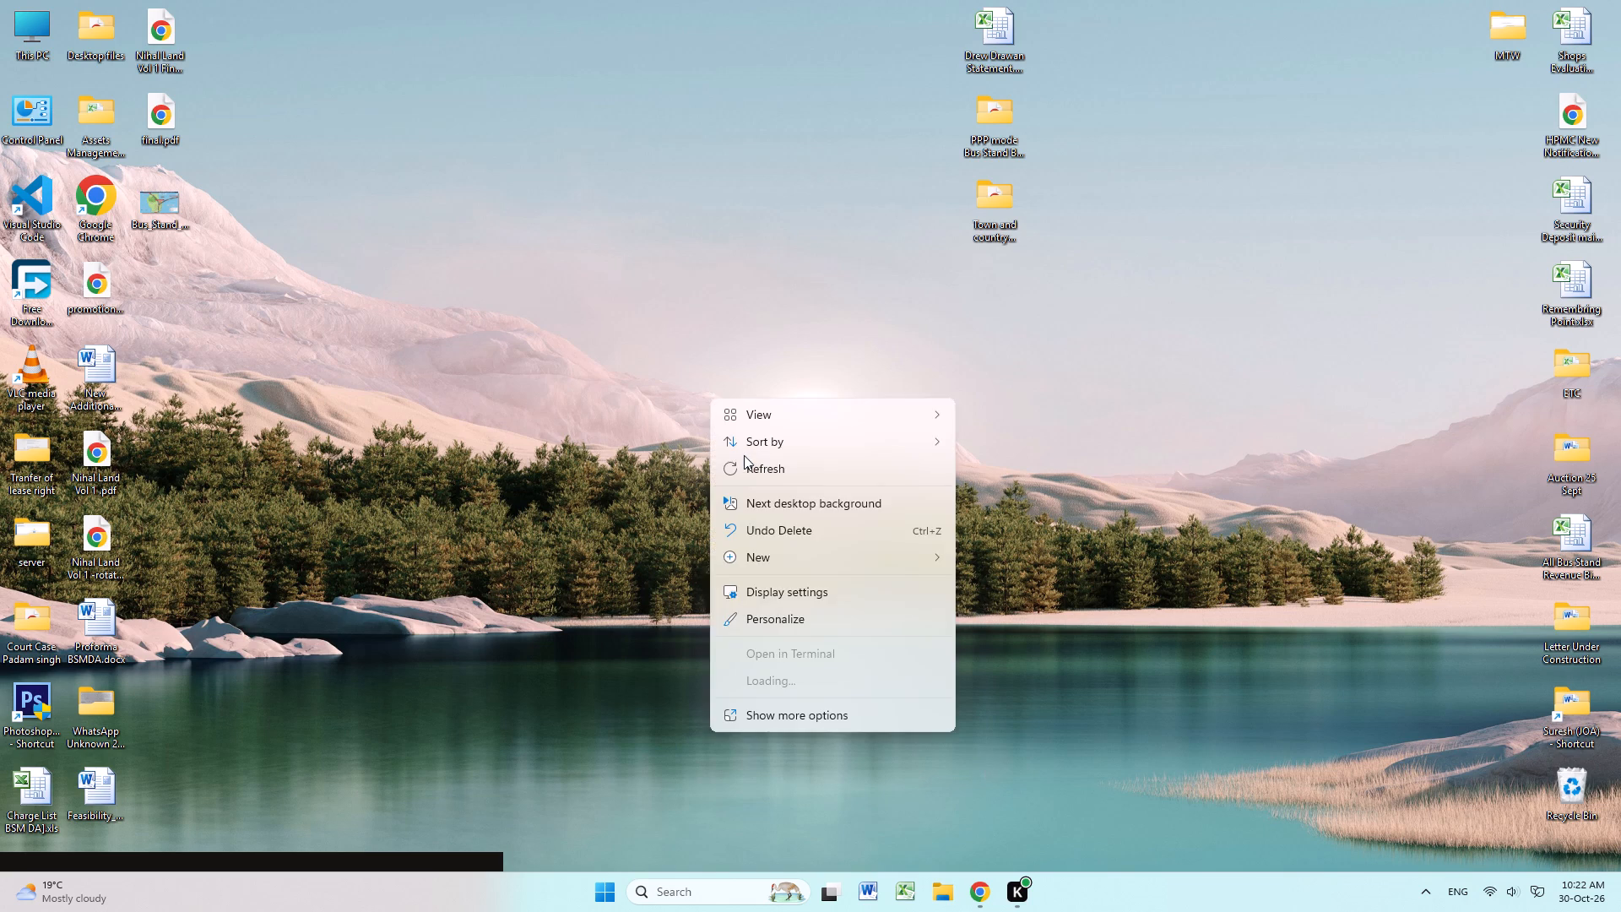
{"action": "left_click", "coordinate": [757, 470]}
{"action": "left_click", "coordinate": [888, 514]}
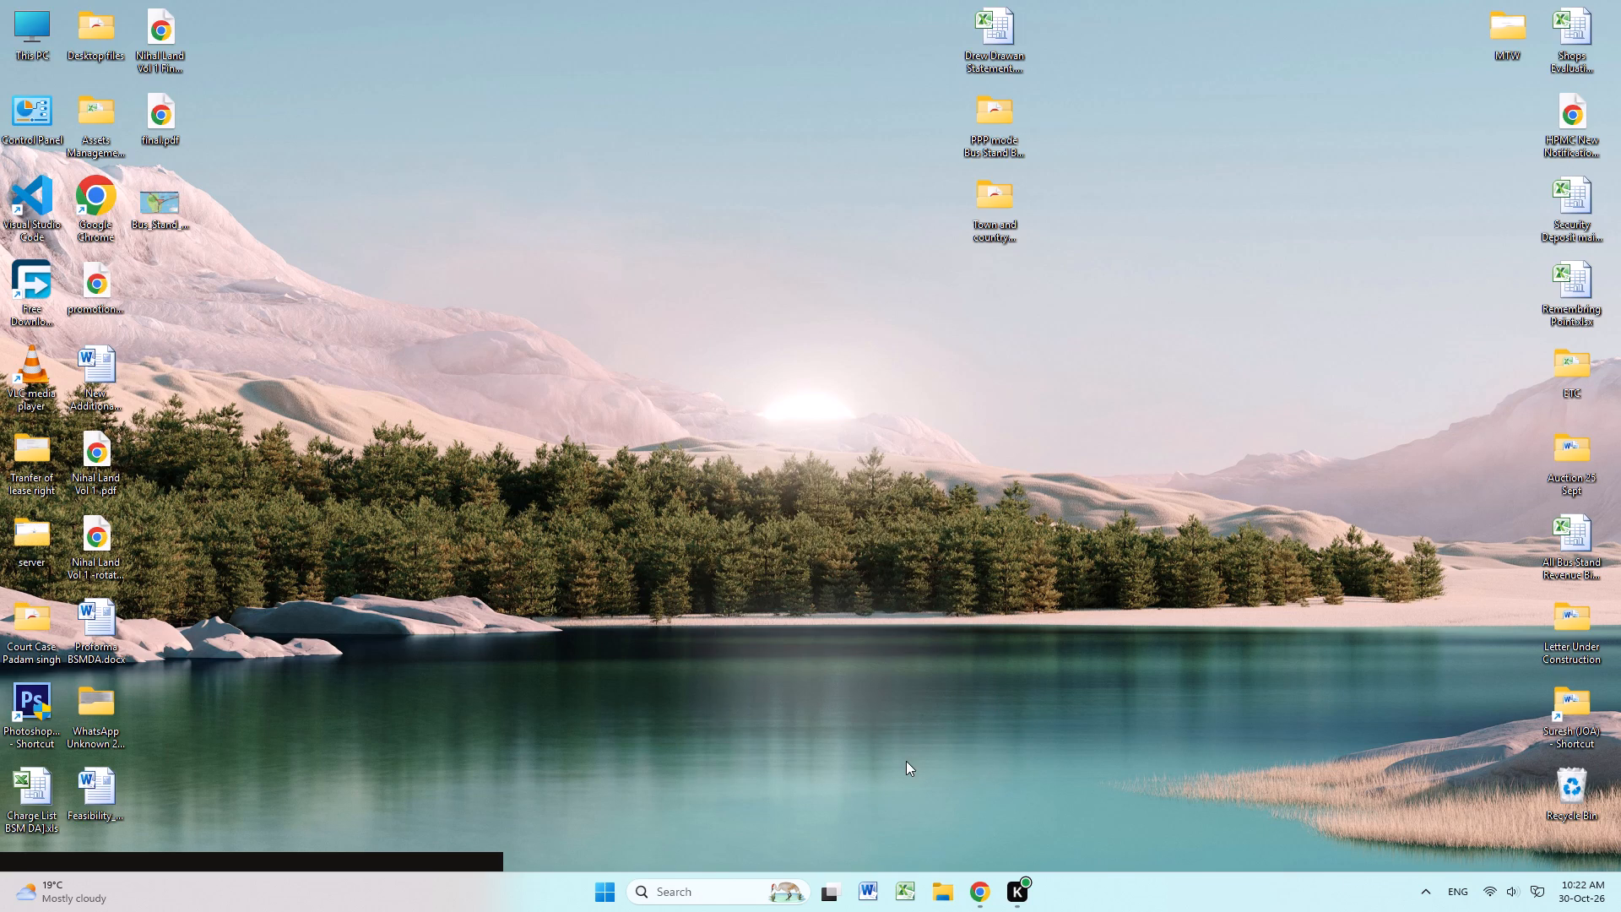
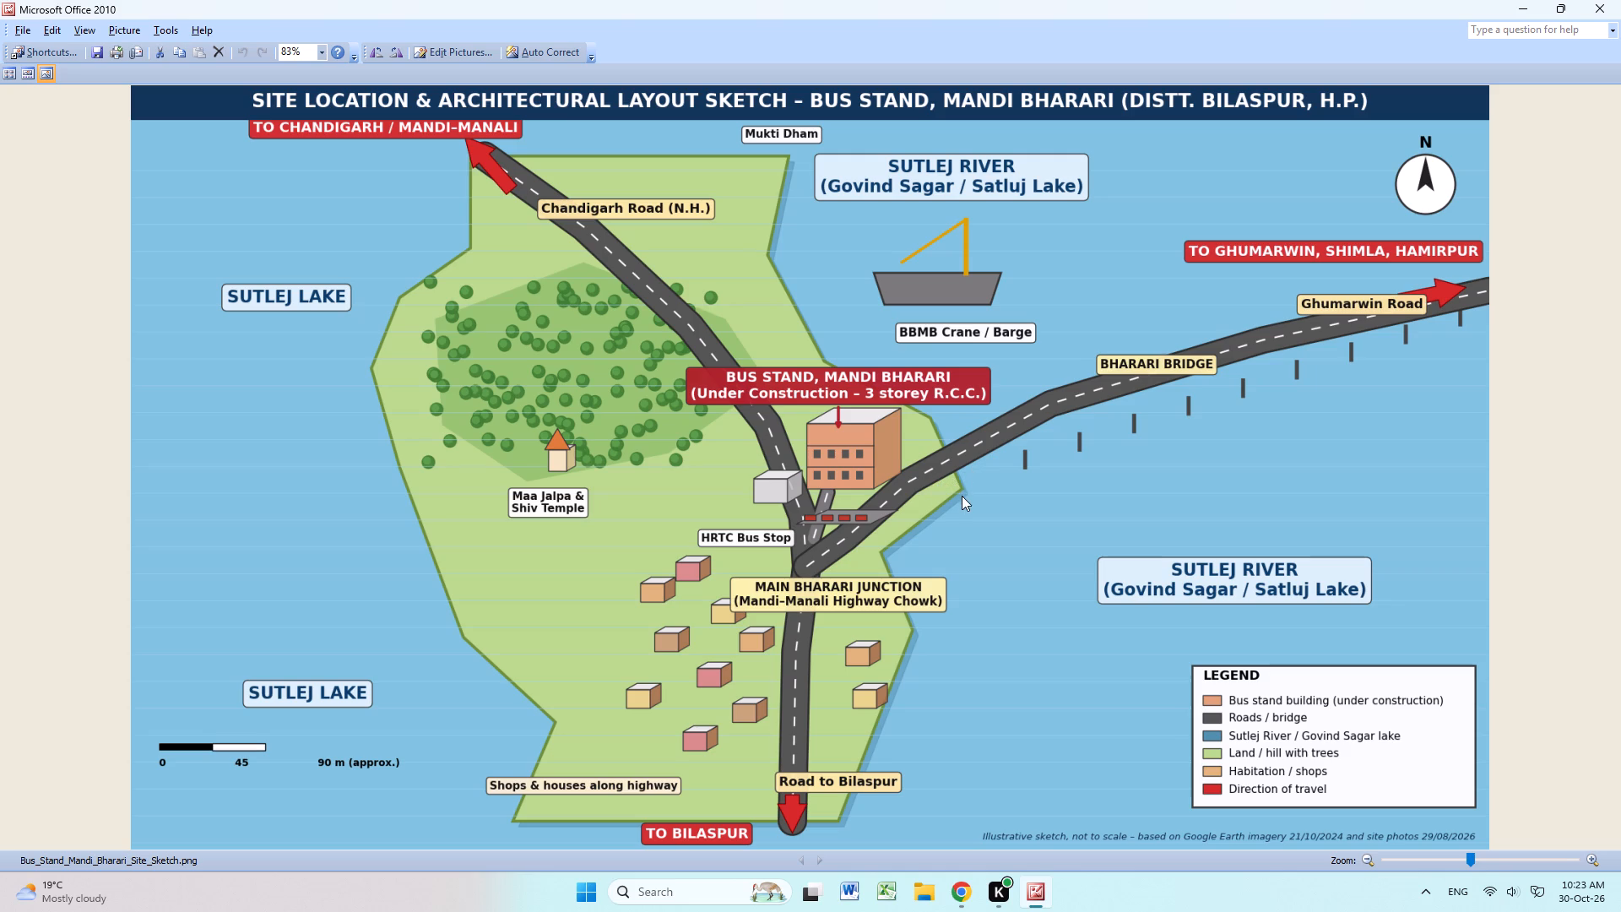
Print one full-page copy of the site layout sketch on Legal paper at 600 x 600 quality using the Canon LBP6030/6040/6018L.
{"action": "key", "text": "ctrl+p"}
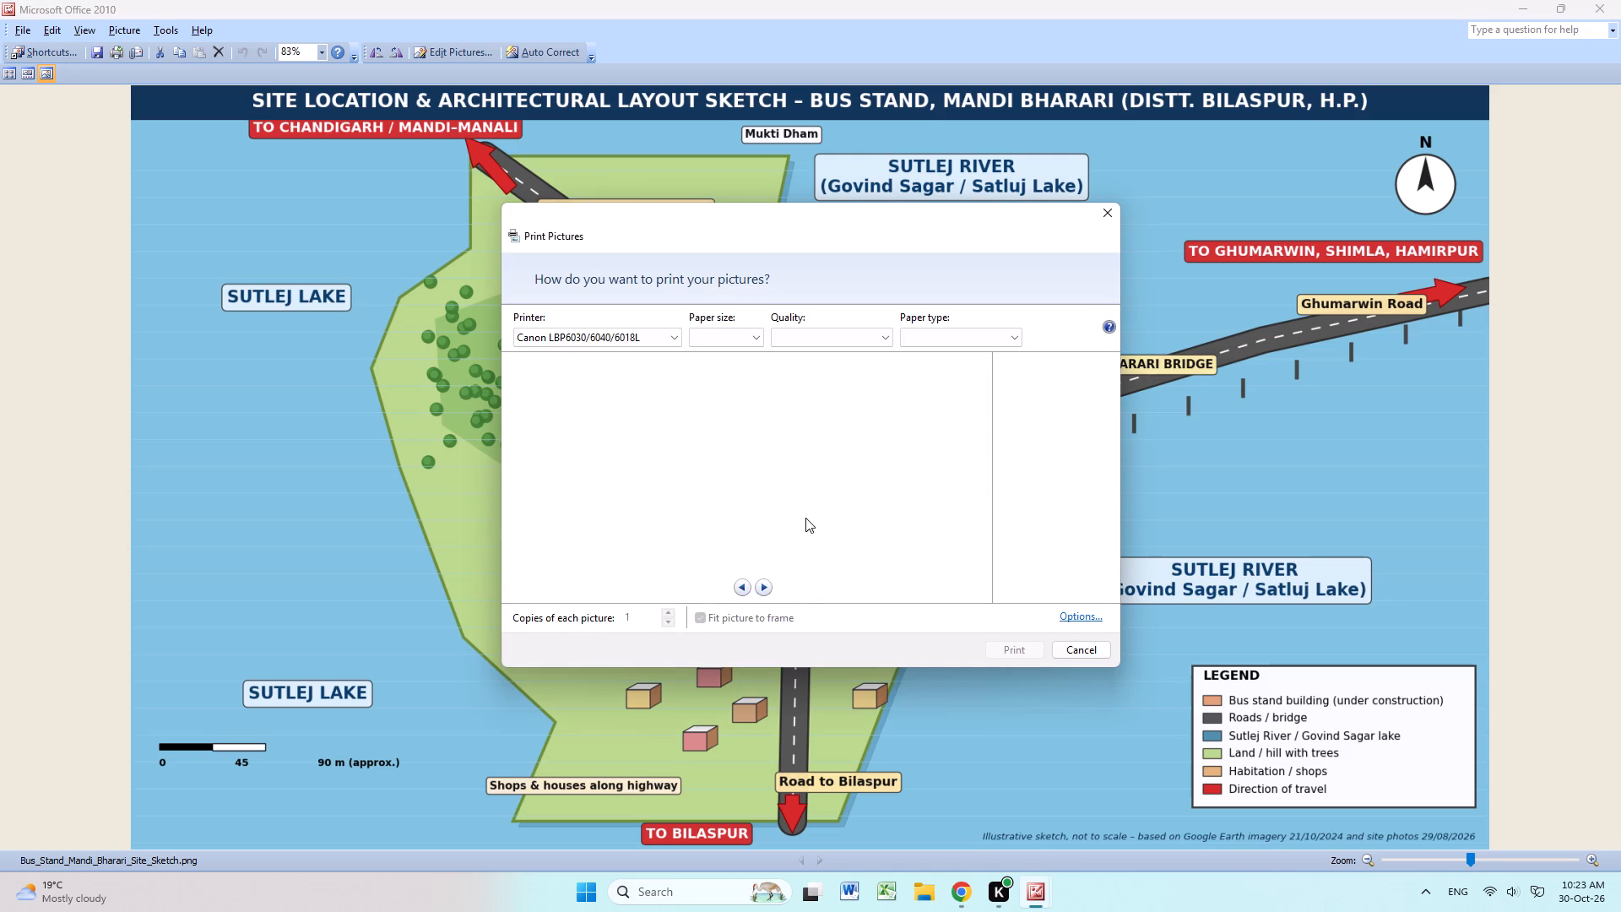
{"action": "left_click", "coordinate": [748, 615]}
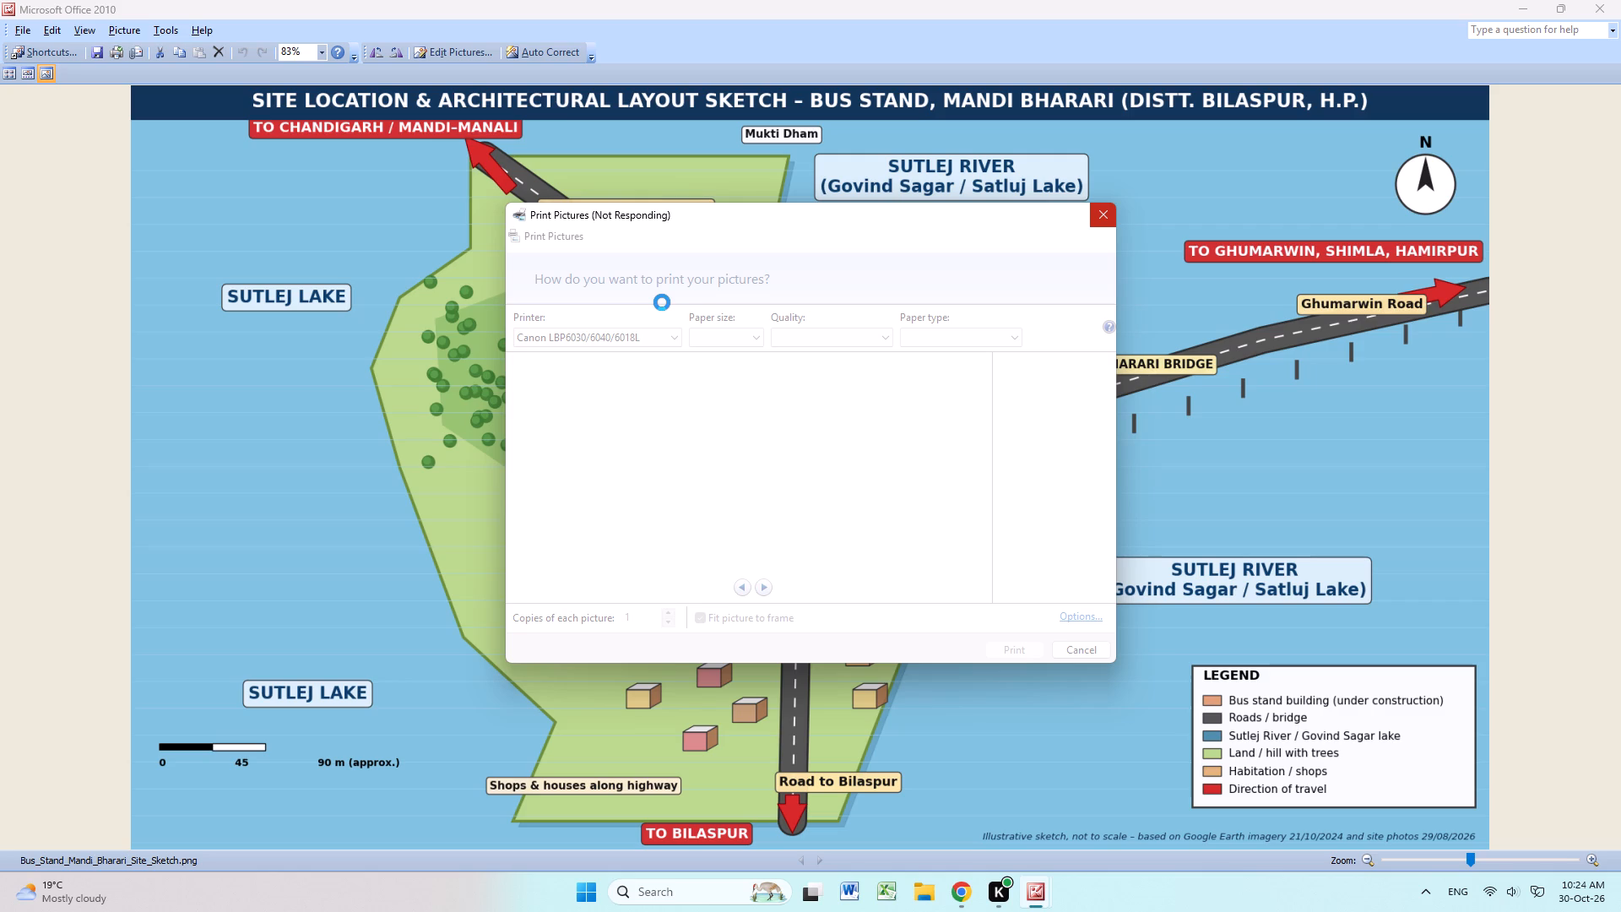
{"action": "left_click", "coordinate": [721, 617]}
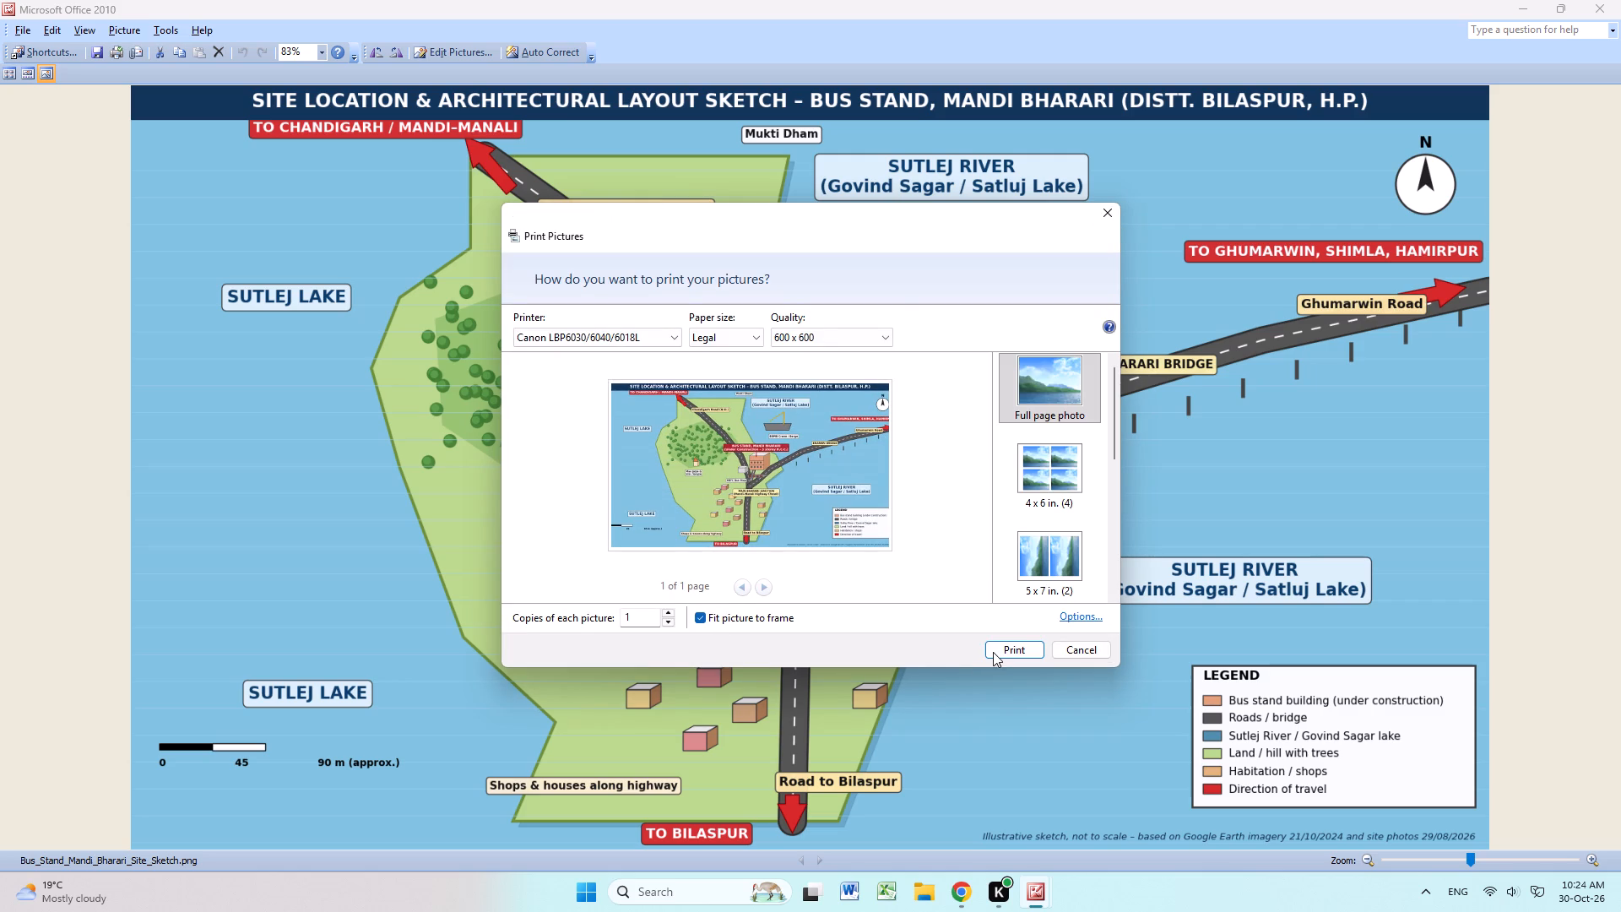
{"action": "left_click", "coordinate": [763, 618]}
{"action": "left_click", "coordinate": [1026, 649]}
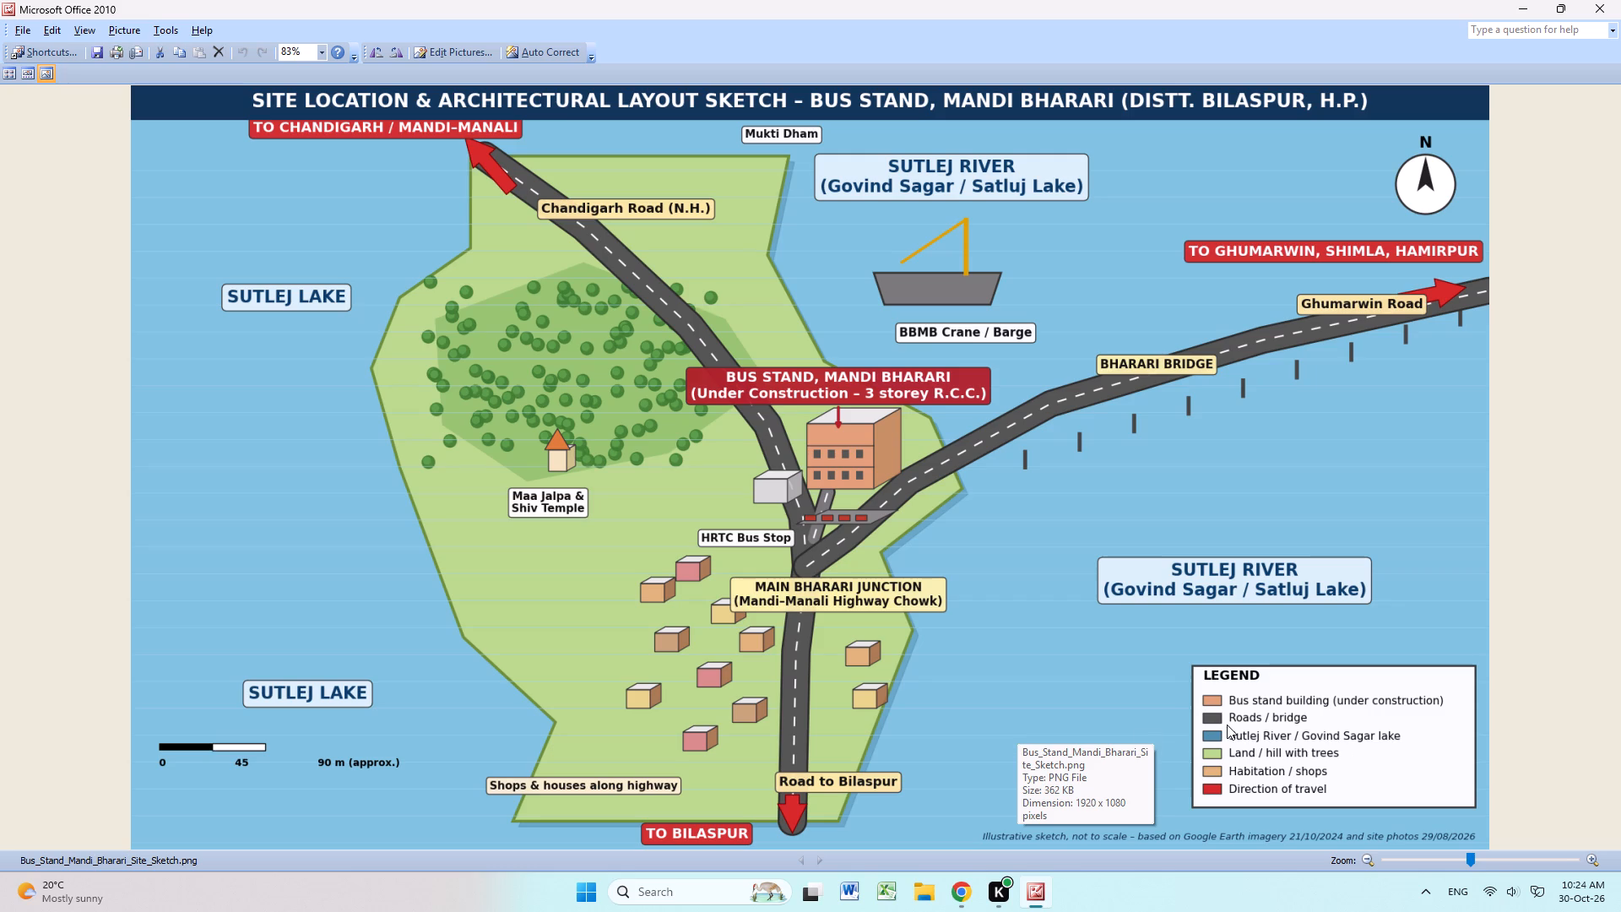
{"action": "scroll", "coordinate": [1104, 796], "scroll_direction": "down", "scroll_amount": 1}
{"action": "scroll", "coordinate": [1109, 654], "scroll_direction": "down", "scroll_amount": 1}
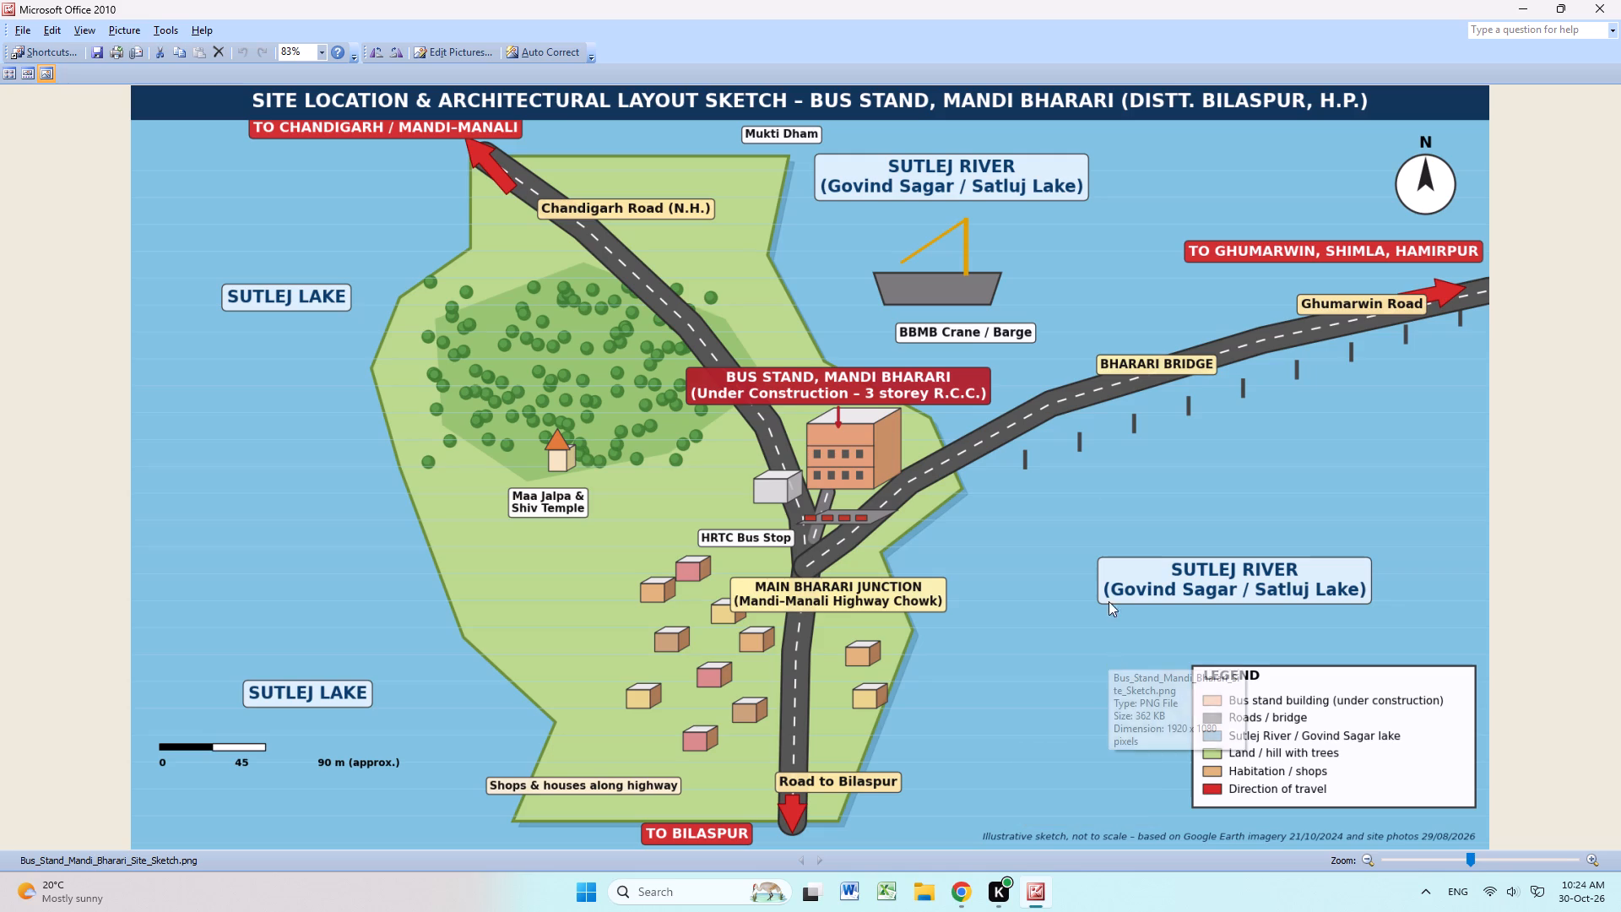
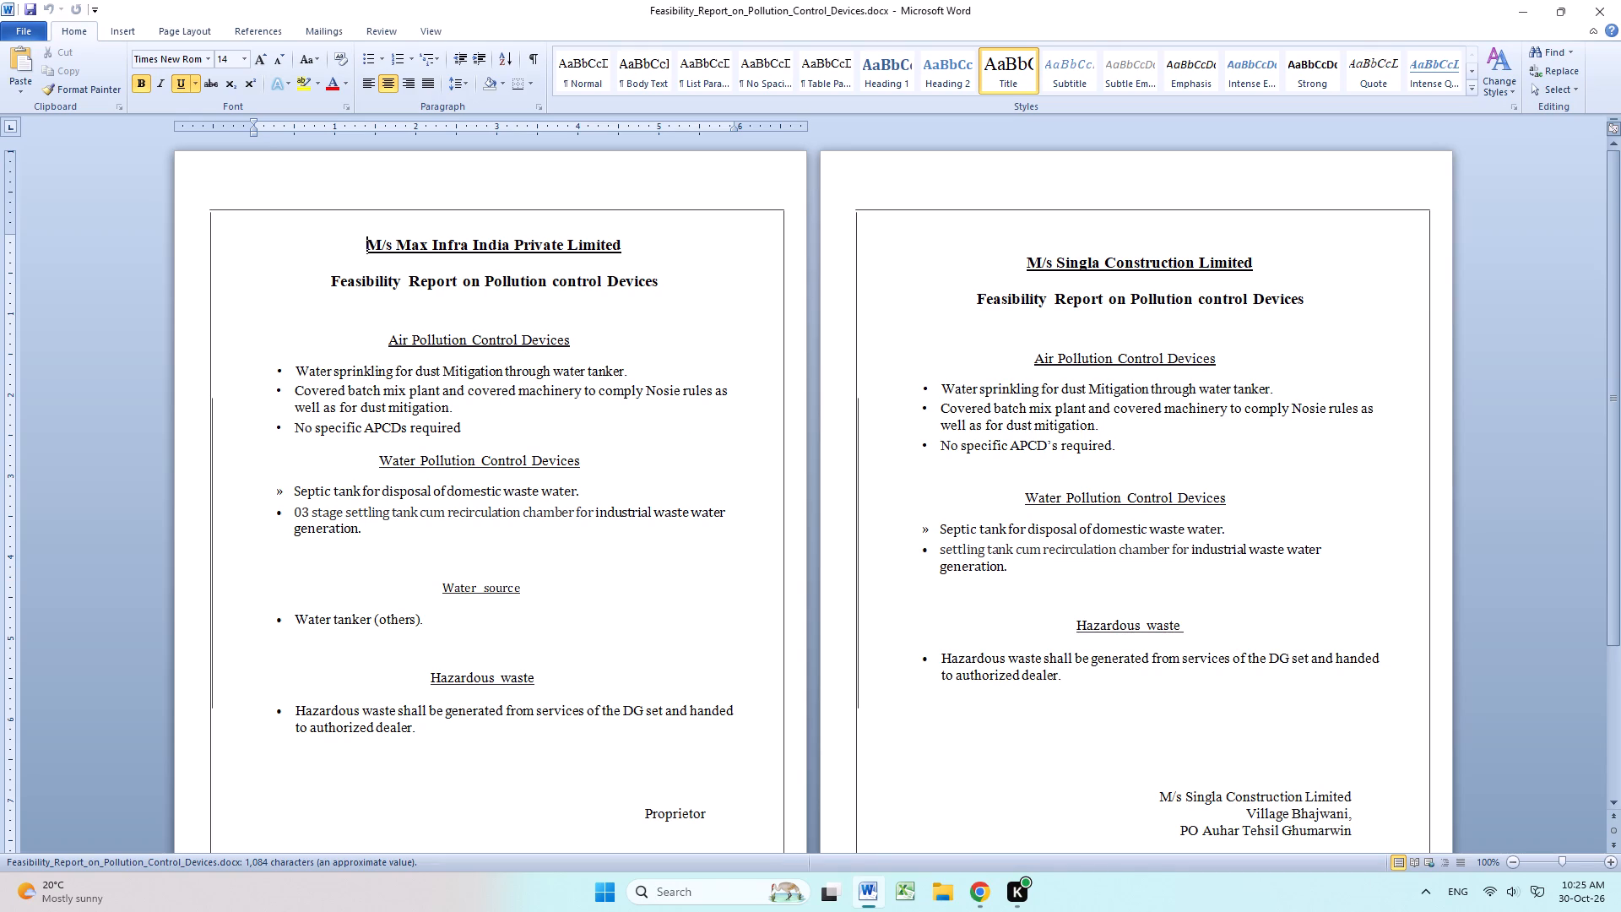
Replace the company name heading on the first page with "HIMACHAL ROAD TRANPORT COPORATION".
{"action": "scroll", "coordinate": [583, 486], "scroll_direction": "up", "scroll_amount": 3, "text": "ctrl"}
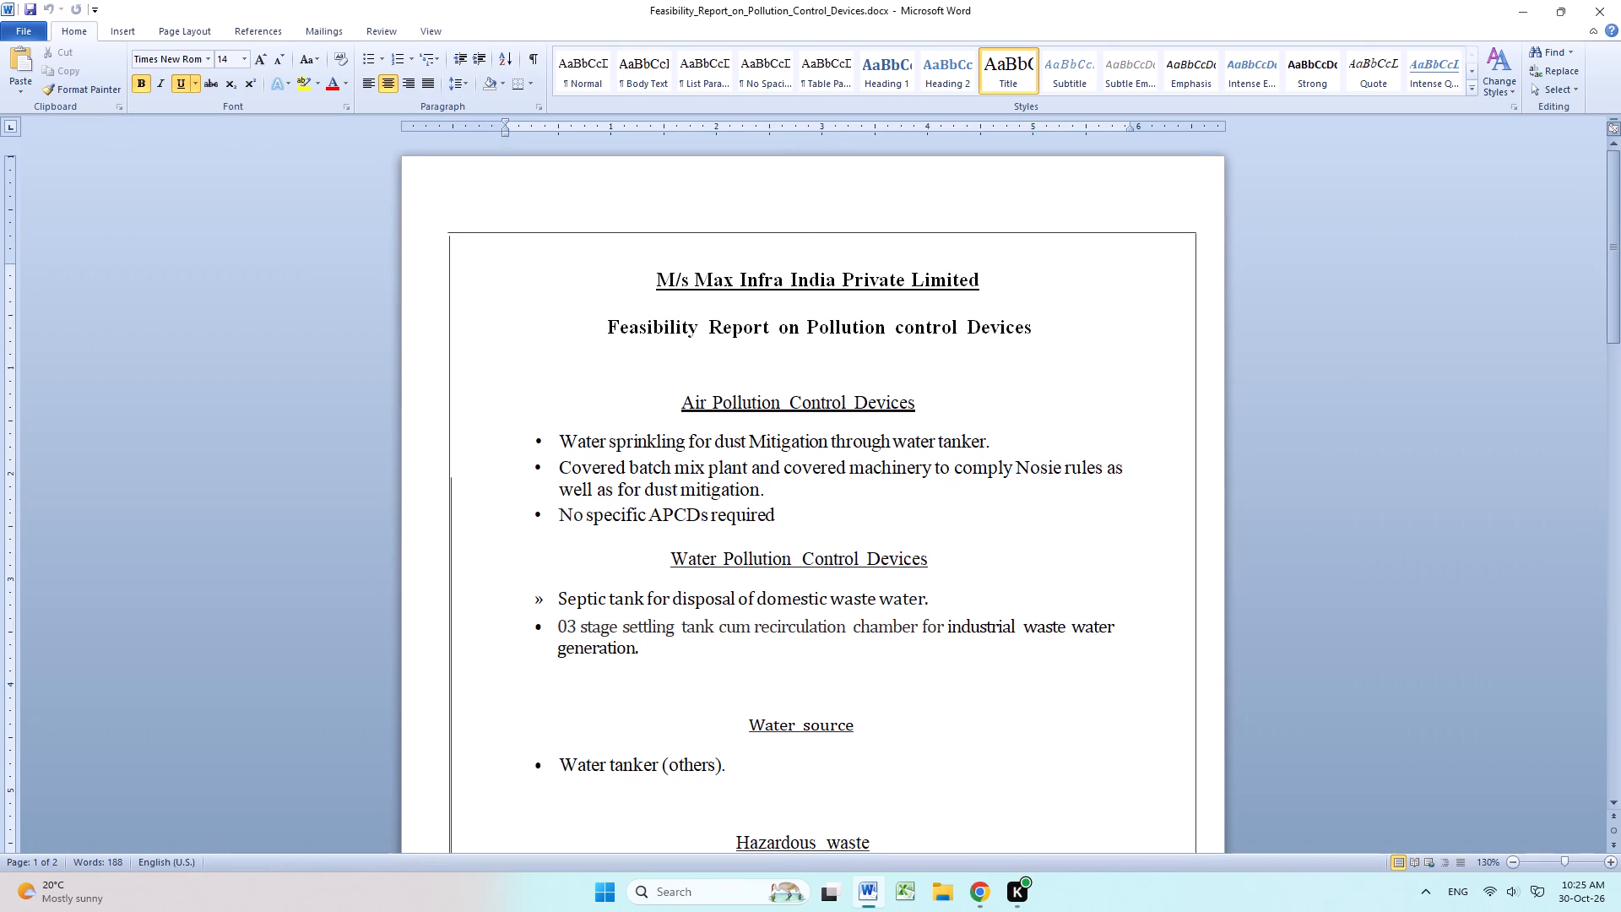
{"action": "left_click_drag", "start_coordinate": [994, 284], "coordinate": [657, 283]}
{"action": "left_click_drag", "start_coordinate": [1058, 377], "coordinate": [1066, 377]}
{"action": "left_click_drag", "start_coordinate": [978, 280], "coordinate": [968, 280]}
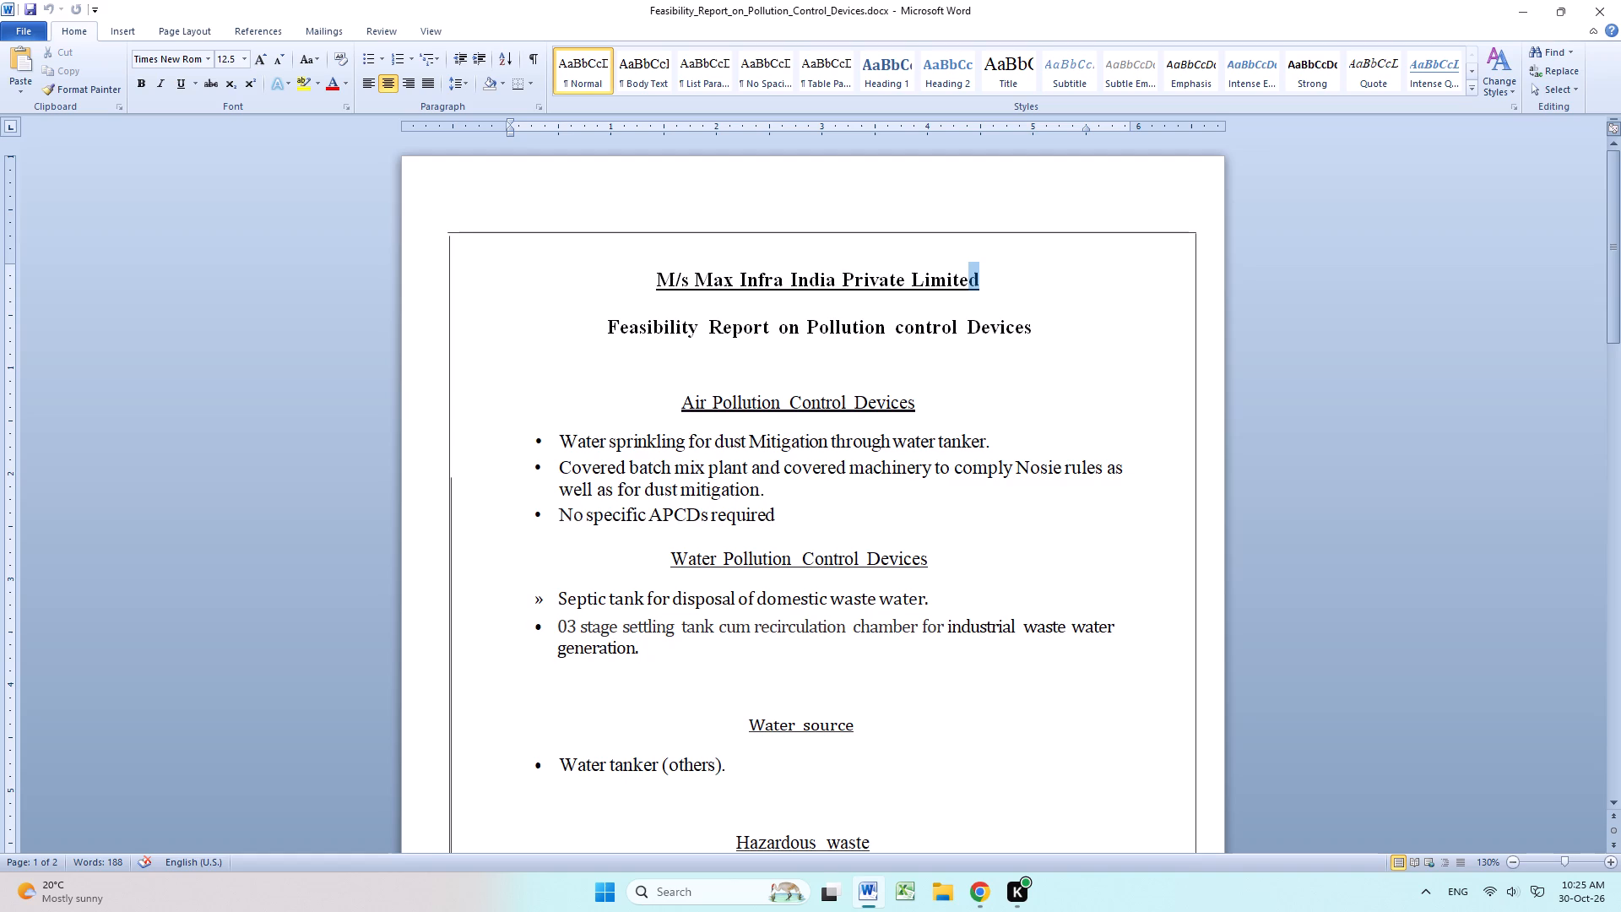
{"action": "left_click_drag", "start_coordinate": [968, 280], "coordinate": [708, 280]}
{"action": "key", "text": "BackSpace"}
{"action": "key", "text": "BackSpace"}
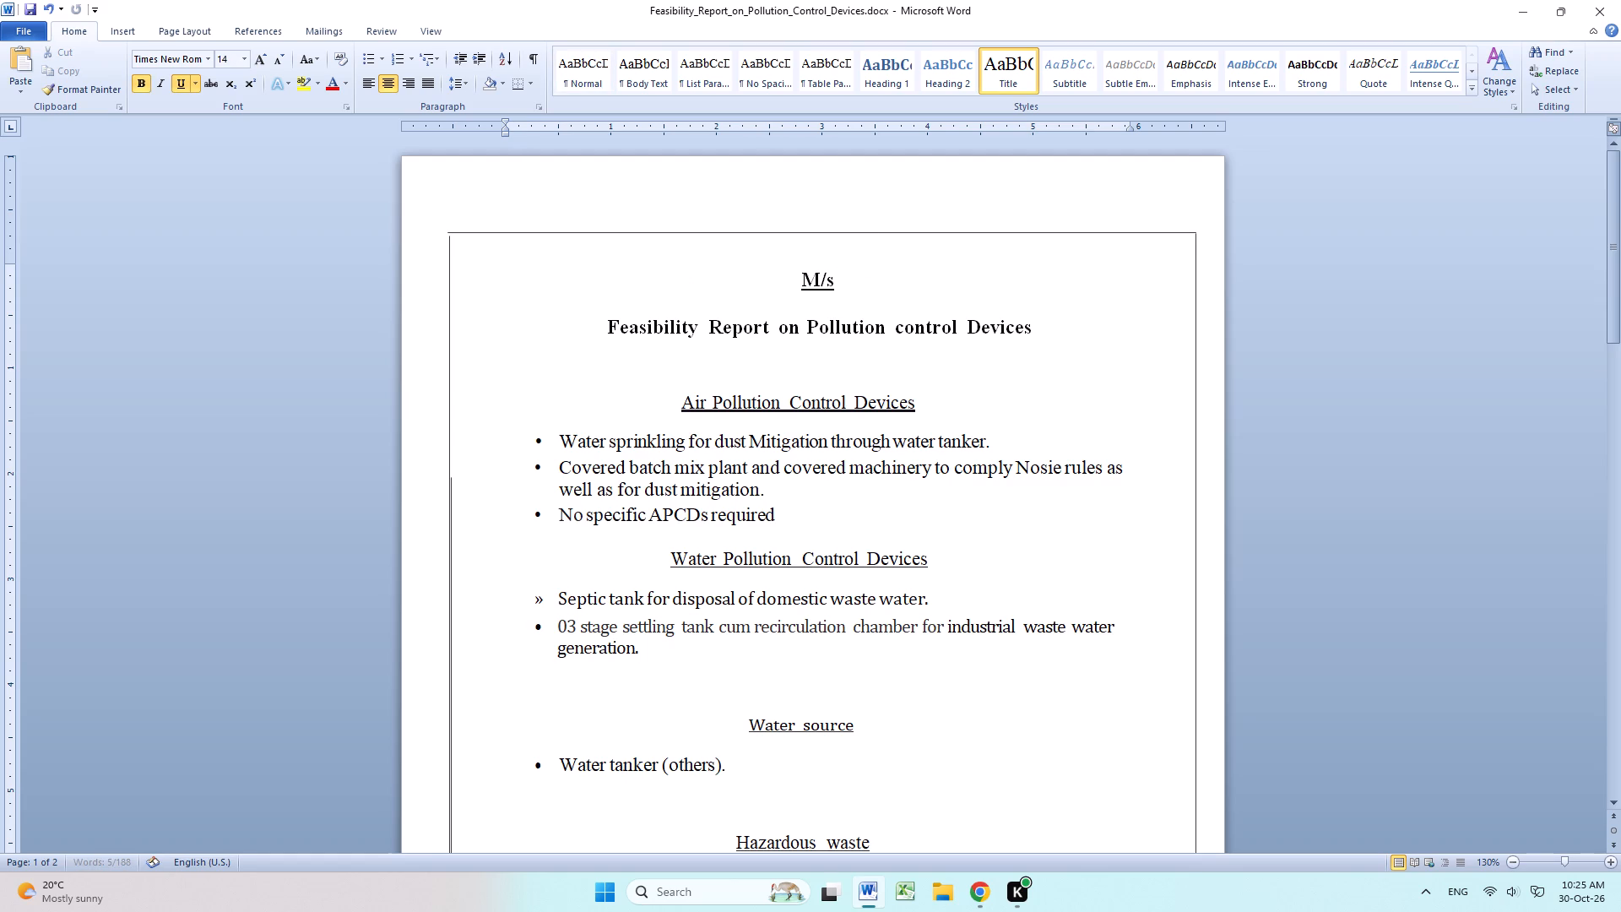
{"action": "key", "text": "BackSpace"}
{"action": "key", "text": "BackSpace"}
{"action": "key", "text": "BackSpace"}
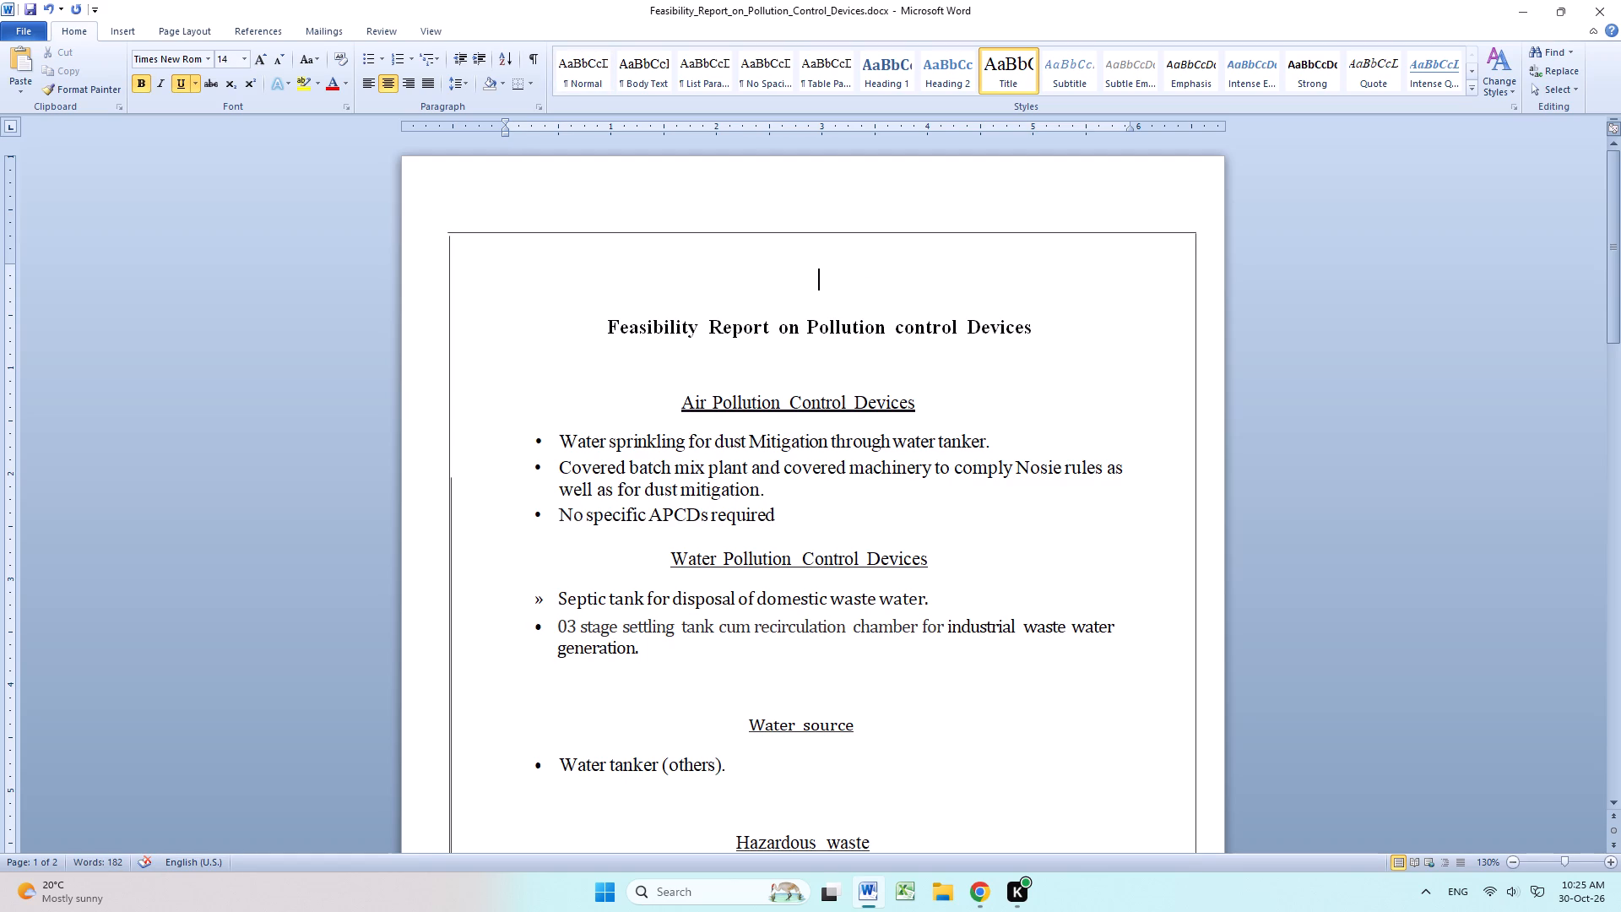
{"action": "type", "text": "HIMCAH"}
{"action": "key", "text": "BackSpace"}
{"action": "key", "text": "BackSpace"}
{"action": "key", "text": "BackSpace"}
{"action": "type", "text": "ACHAL TORA"}
{"action": "key", "text": "BackSpace"}
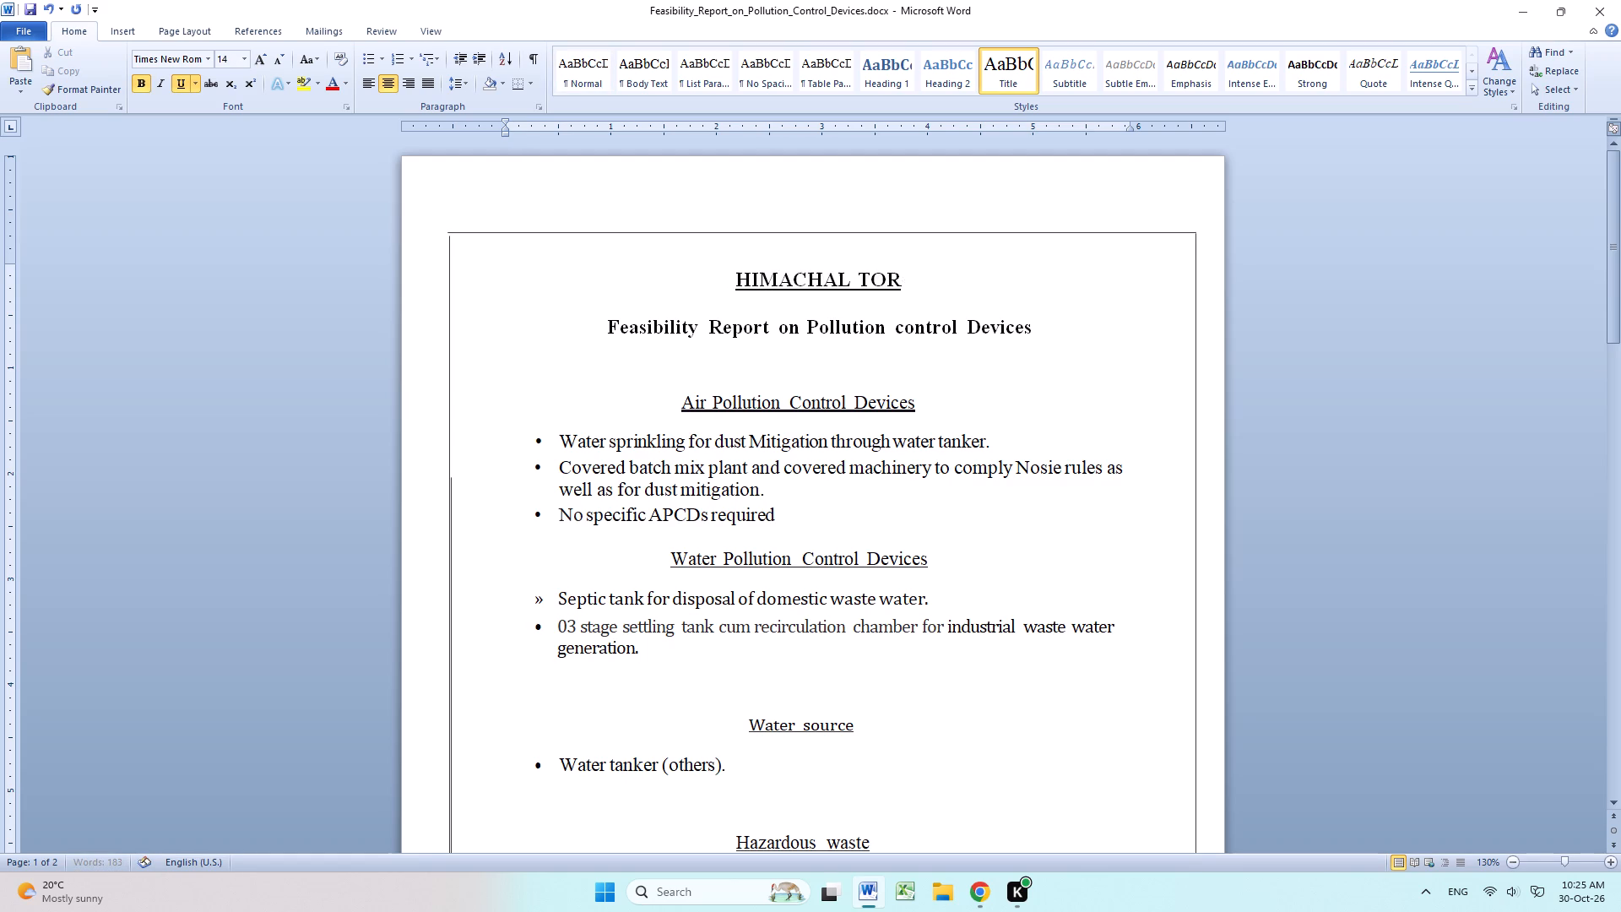
{"action": "key", "text": "BackSpace"}
{"action": "key", "text": "BackSpace"}
{"action": "key", "text": "BackSpace"}
{"action": "type", "text": "ROAD TRANPORT COPORATION"}
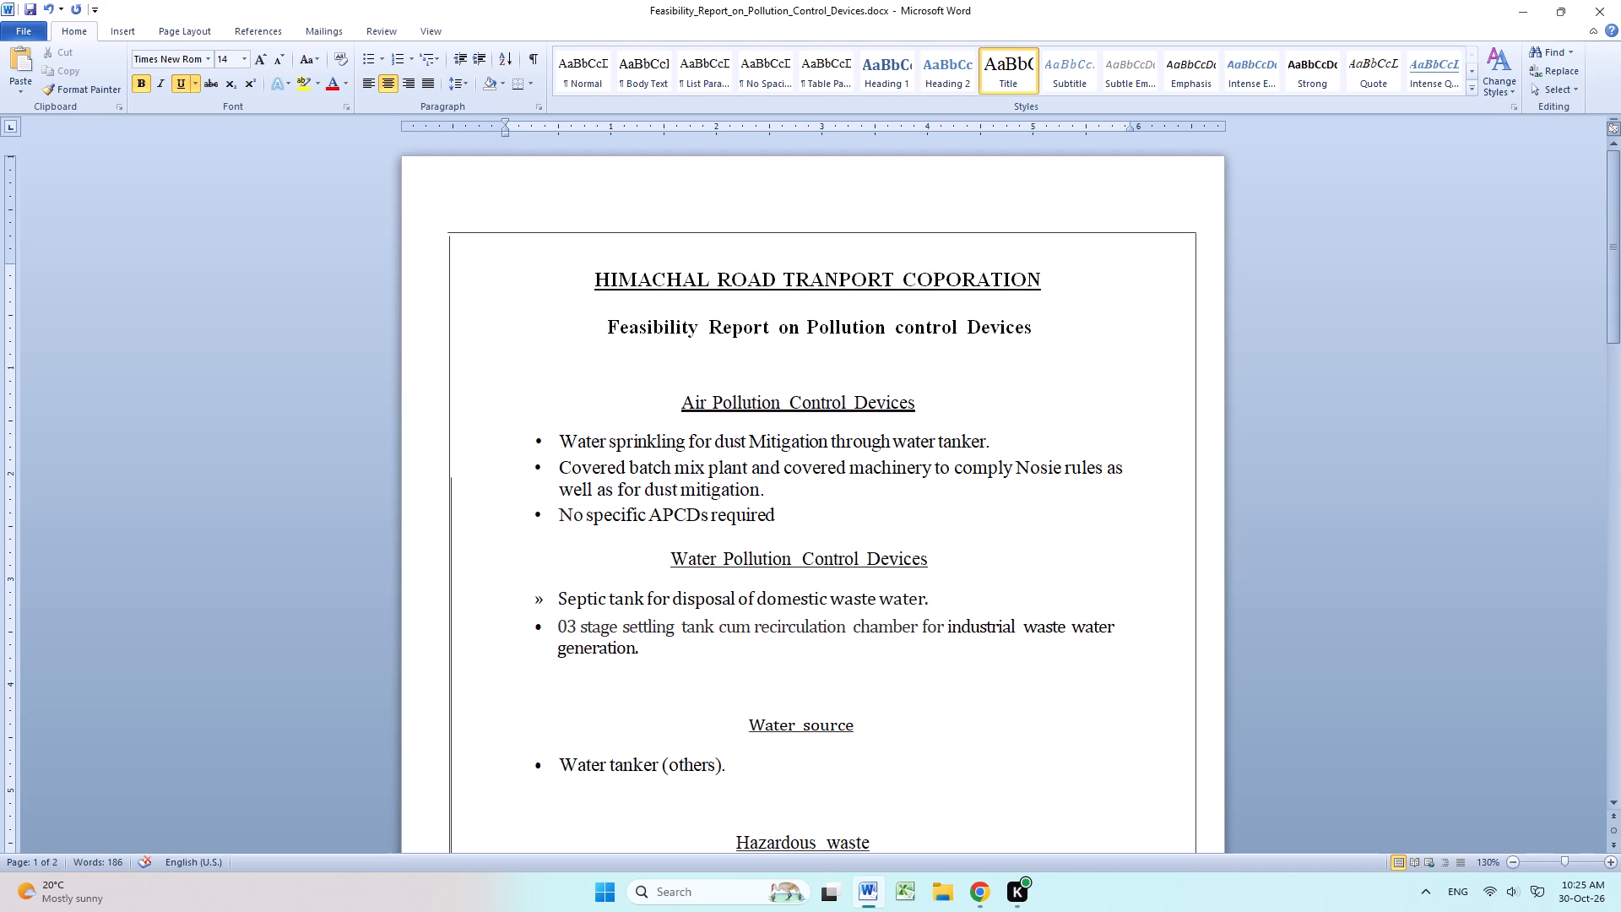
{"action": "left_click", "coordinate": [1022, 368]}
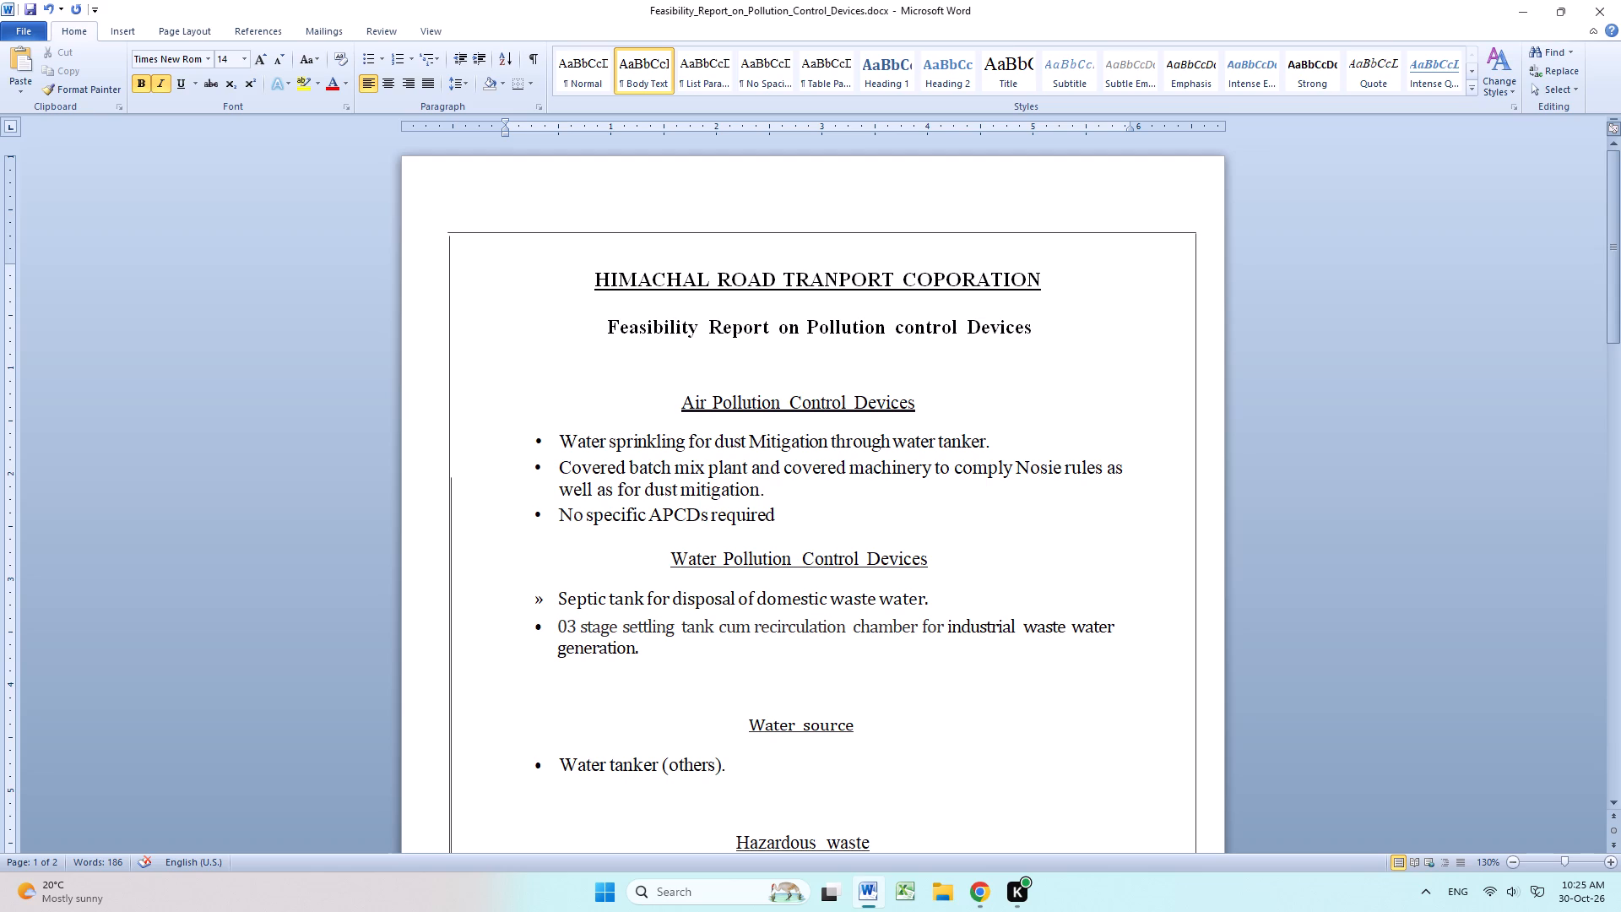
Review the air and water pollution control device bullets on the first page of the feasibility report.
{"action": "left_click_drag", "start_coordinate": [702, 516], "coordinate": [651, 516]}
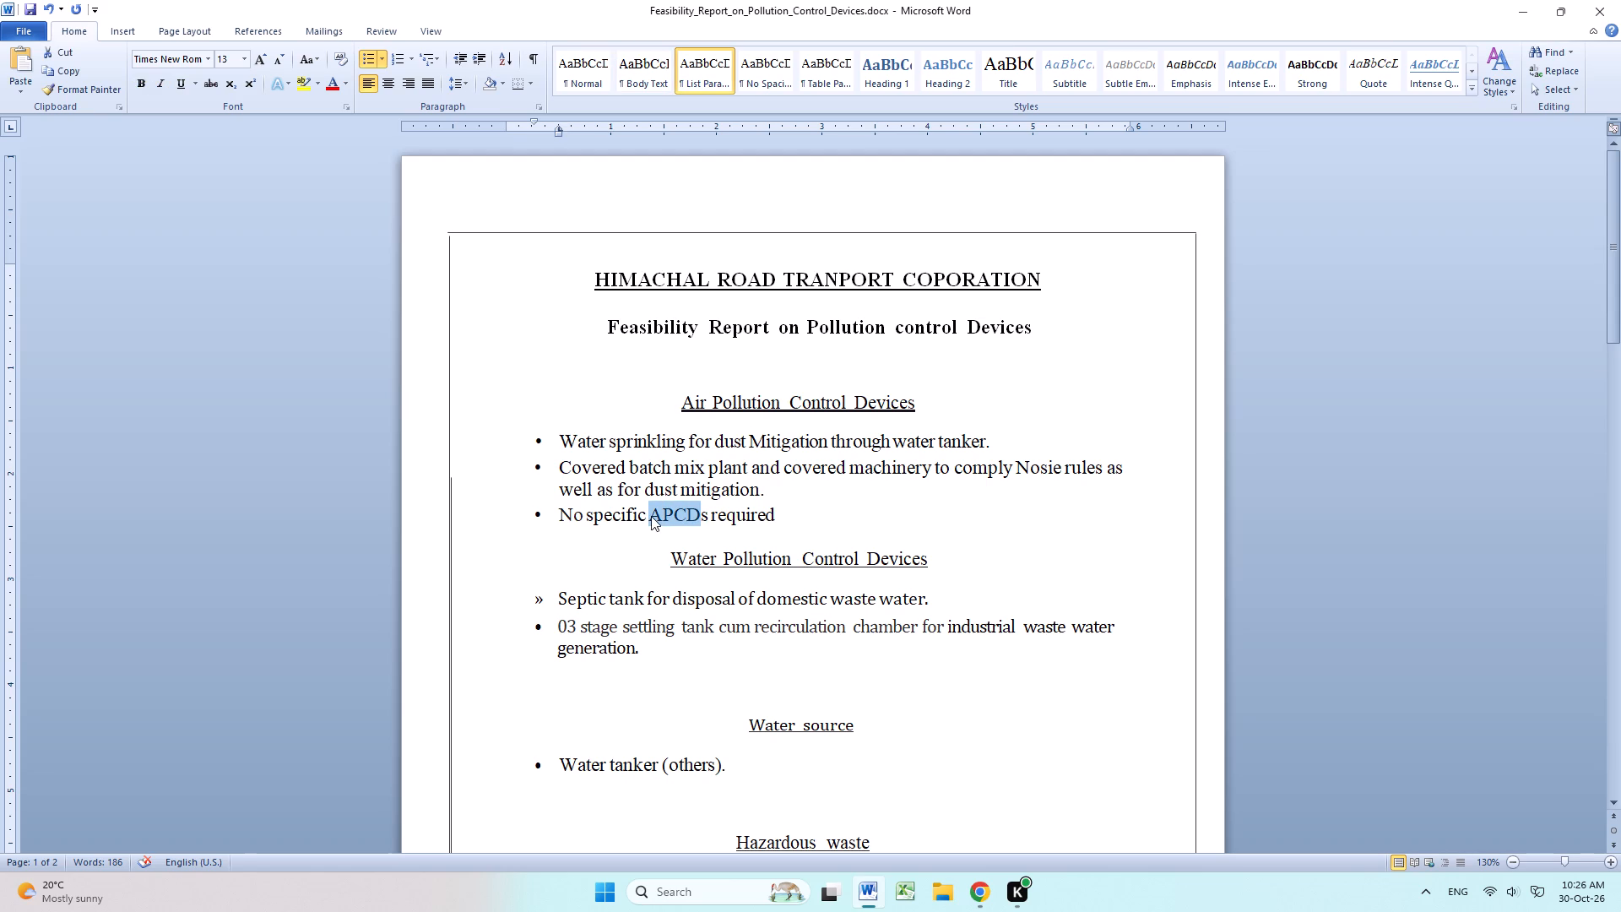
{"action": "left_click", "coordinate": [920, 692]}
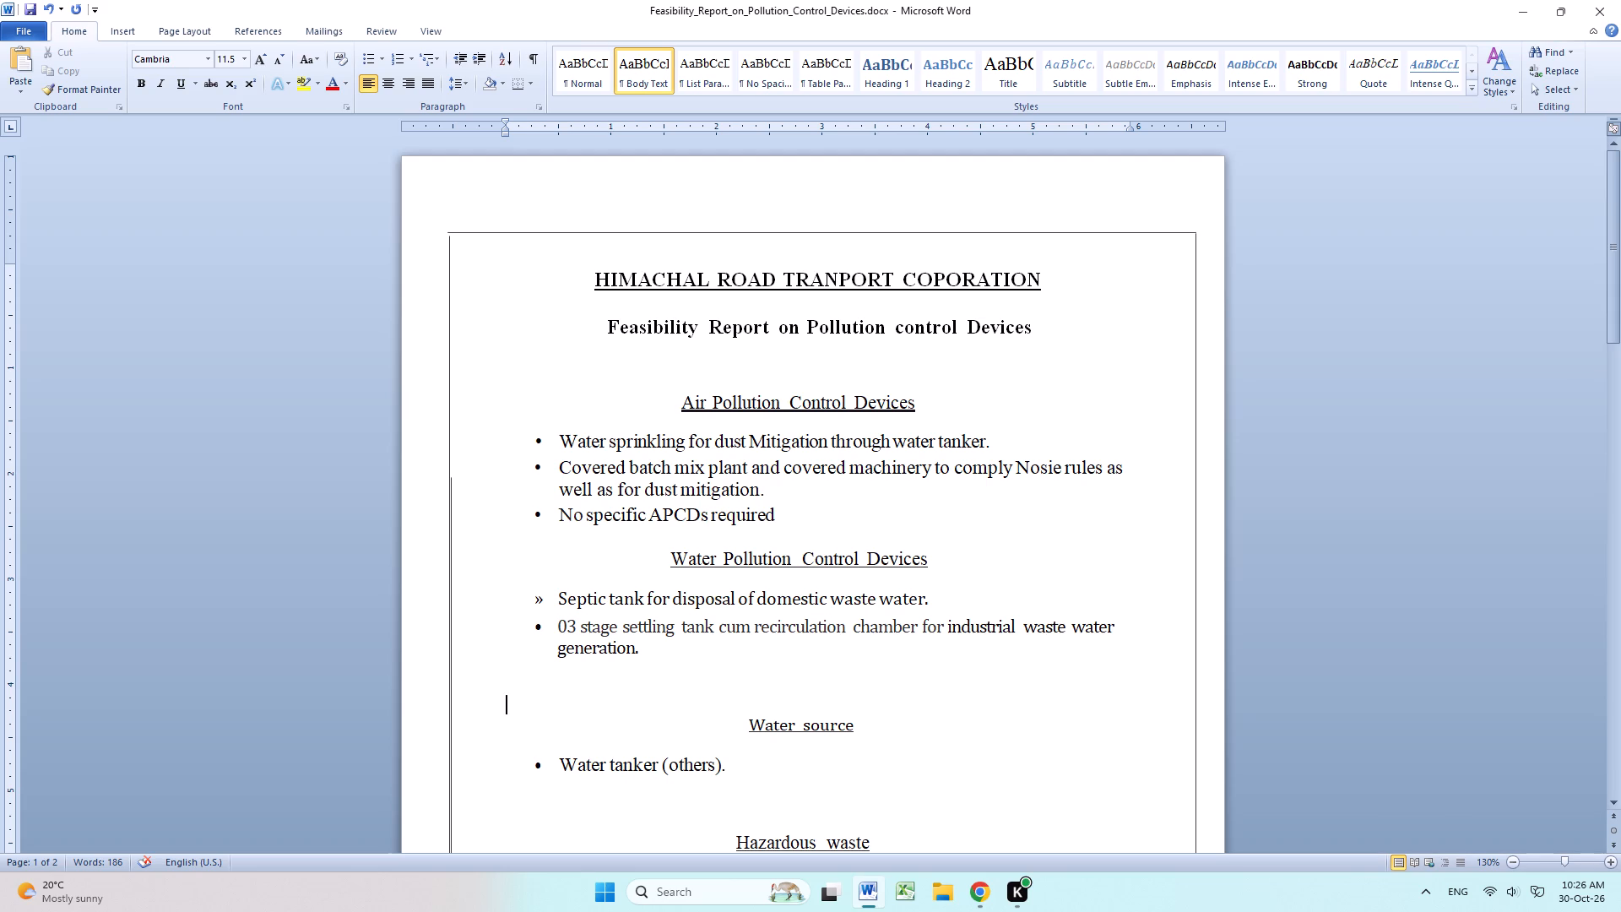
{"action": "scroll", "coordinate": [702, 642], "scroll_direction": "down", "scroll_amount": 1}
{"action": "scroll", "coordinate": [703, 643], "scroll_direction": "up", "scroll_amount": 1}
{"action": "left_click", "coordinate": [574, 628]}
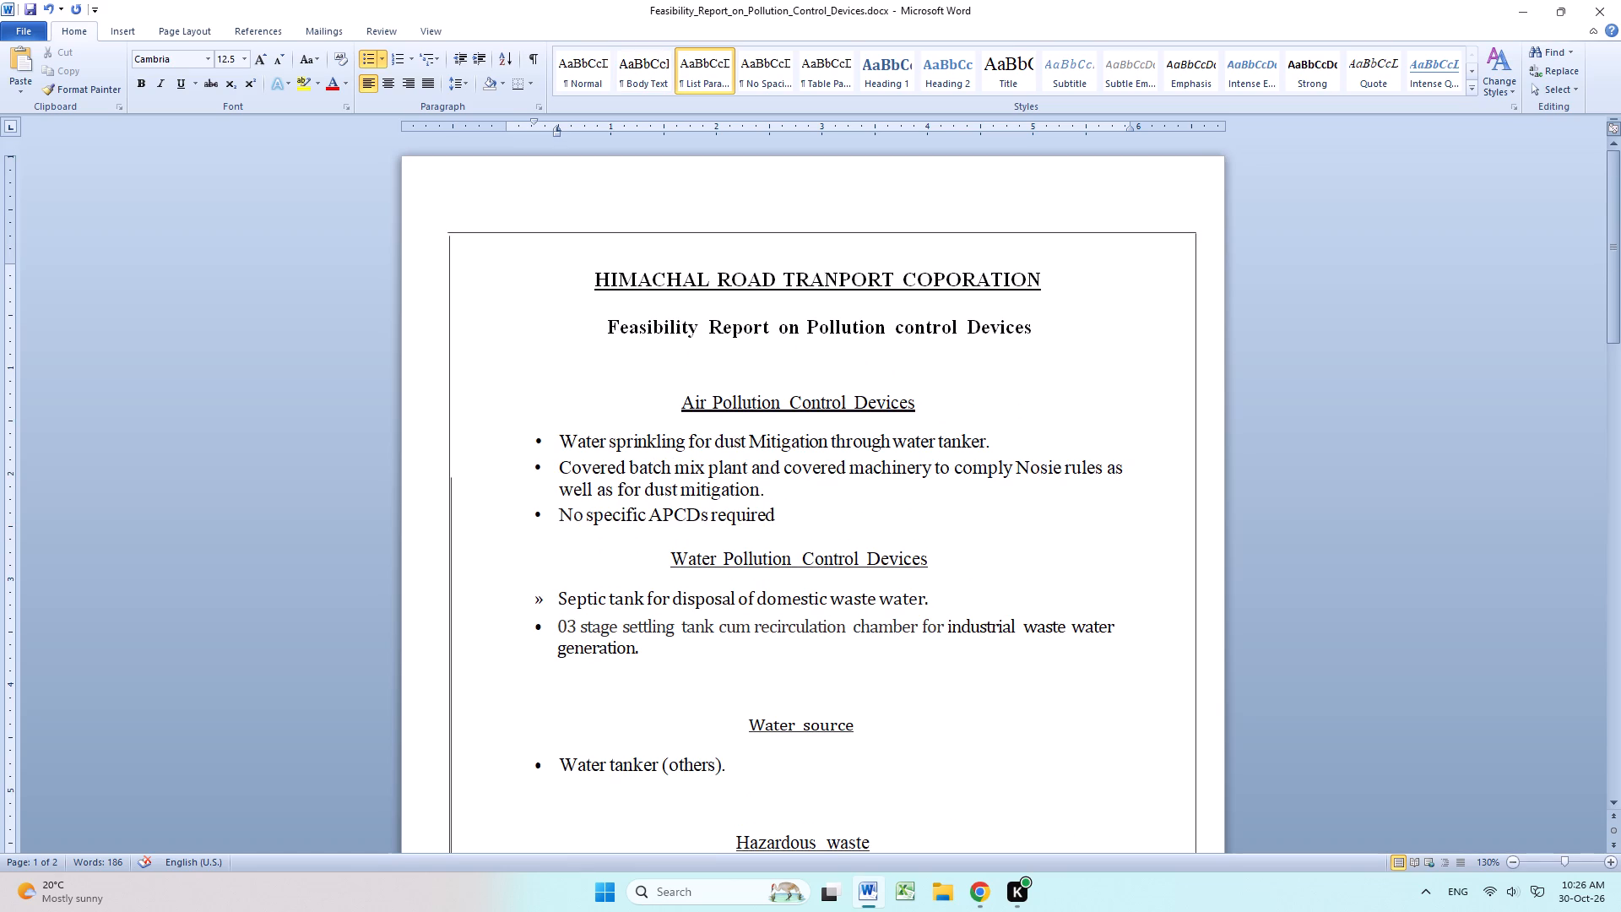
{"action": "left_click", "coordinate": [657, 661]}
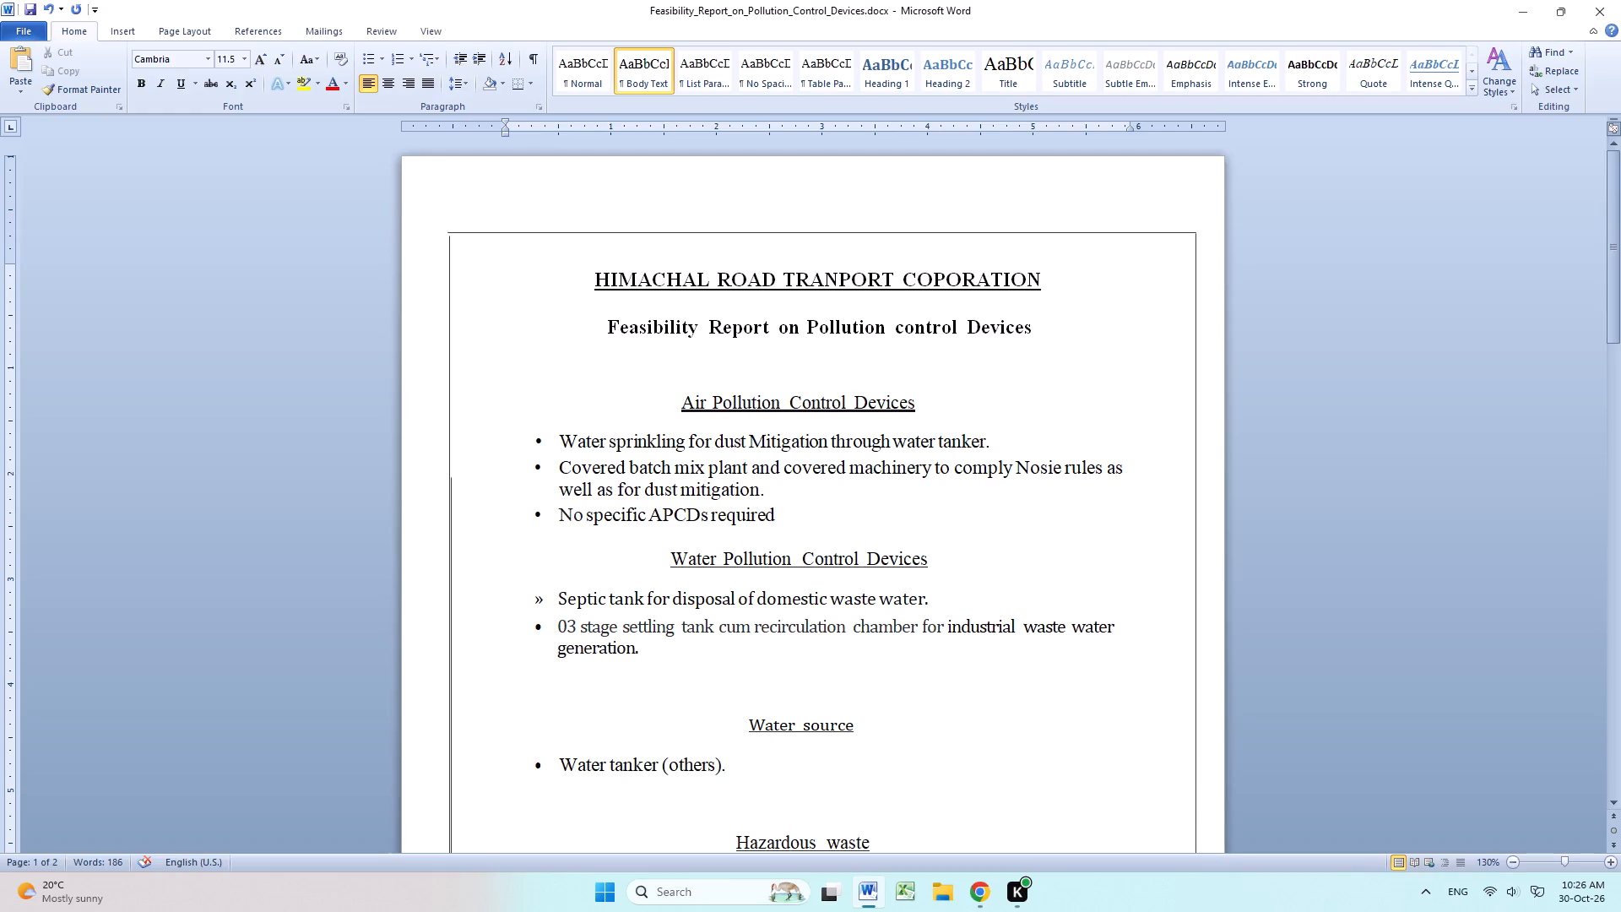
{"action": "key", "text": "space"}
{"action": "key", "text": "space"}
{"action": "key", "text": "space"}
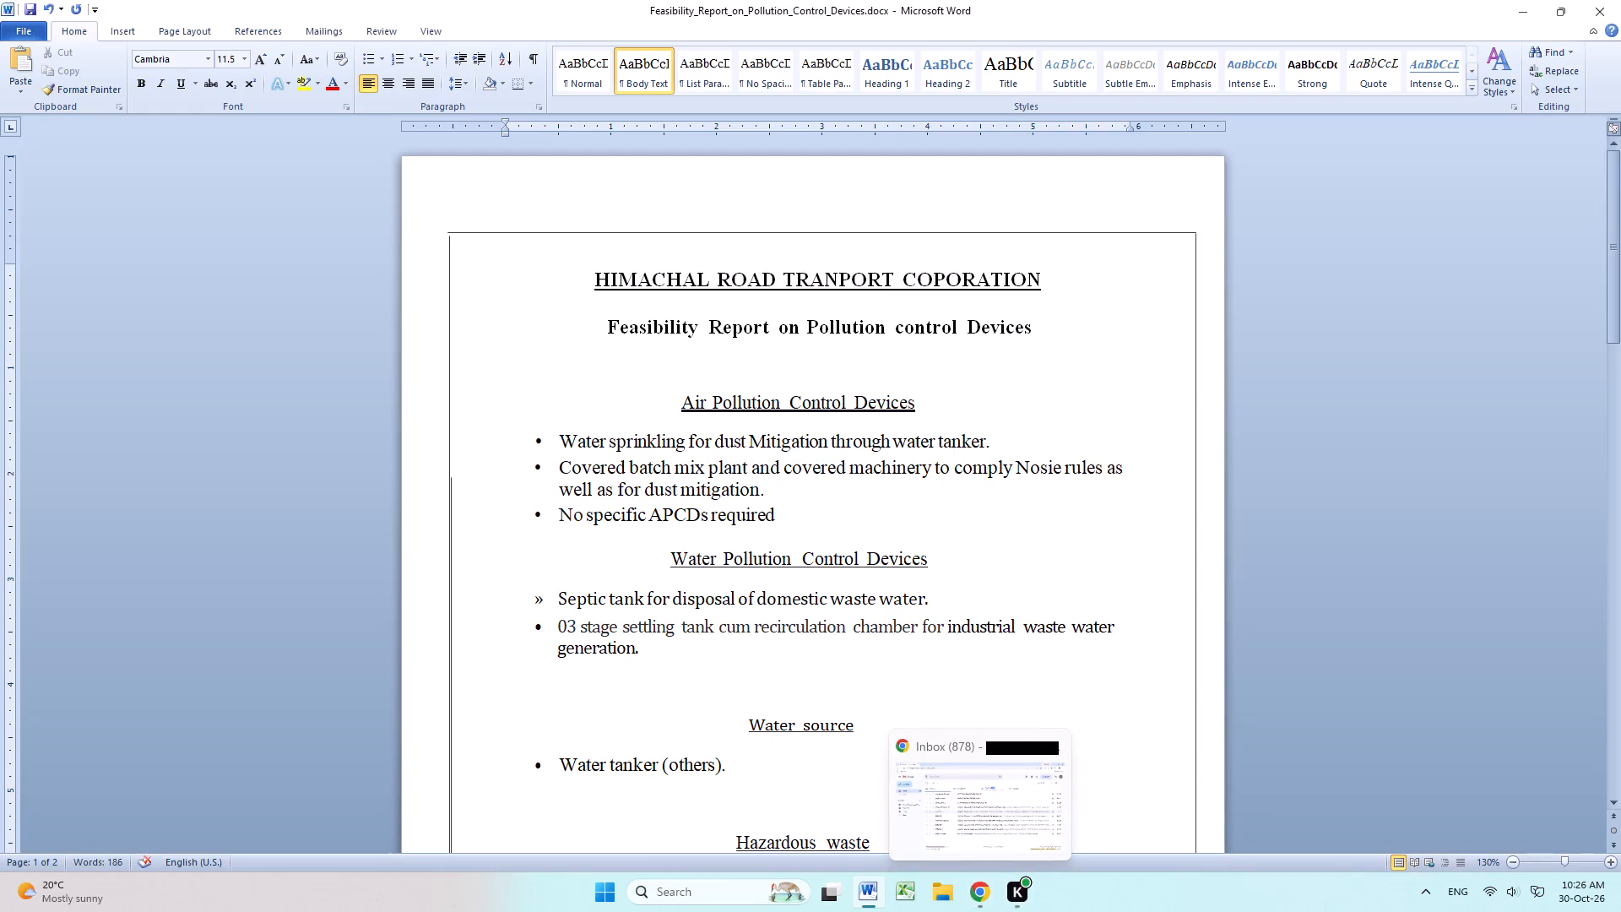
Examine the septic tank and settling tank bullets in the Singla Construction report on the second page.
{"action": "scroll", "coordinate": [816, 681], "scroll_direction": "down", "scroll_amount": 20}
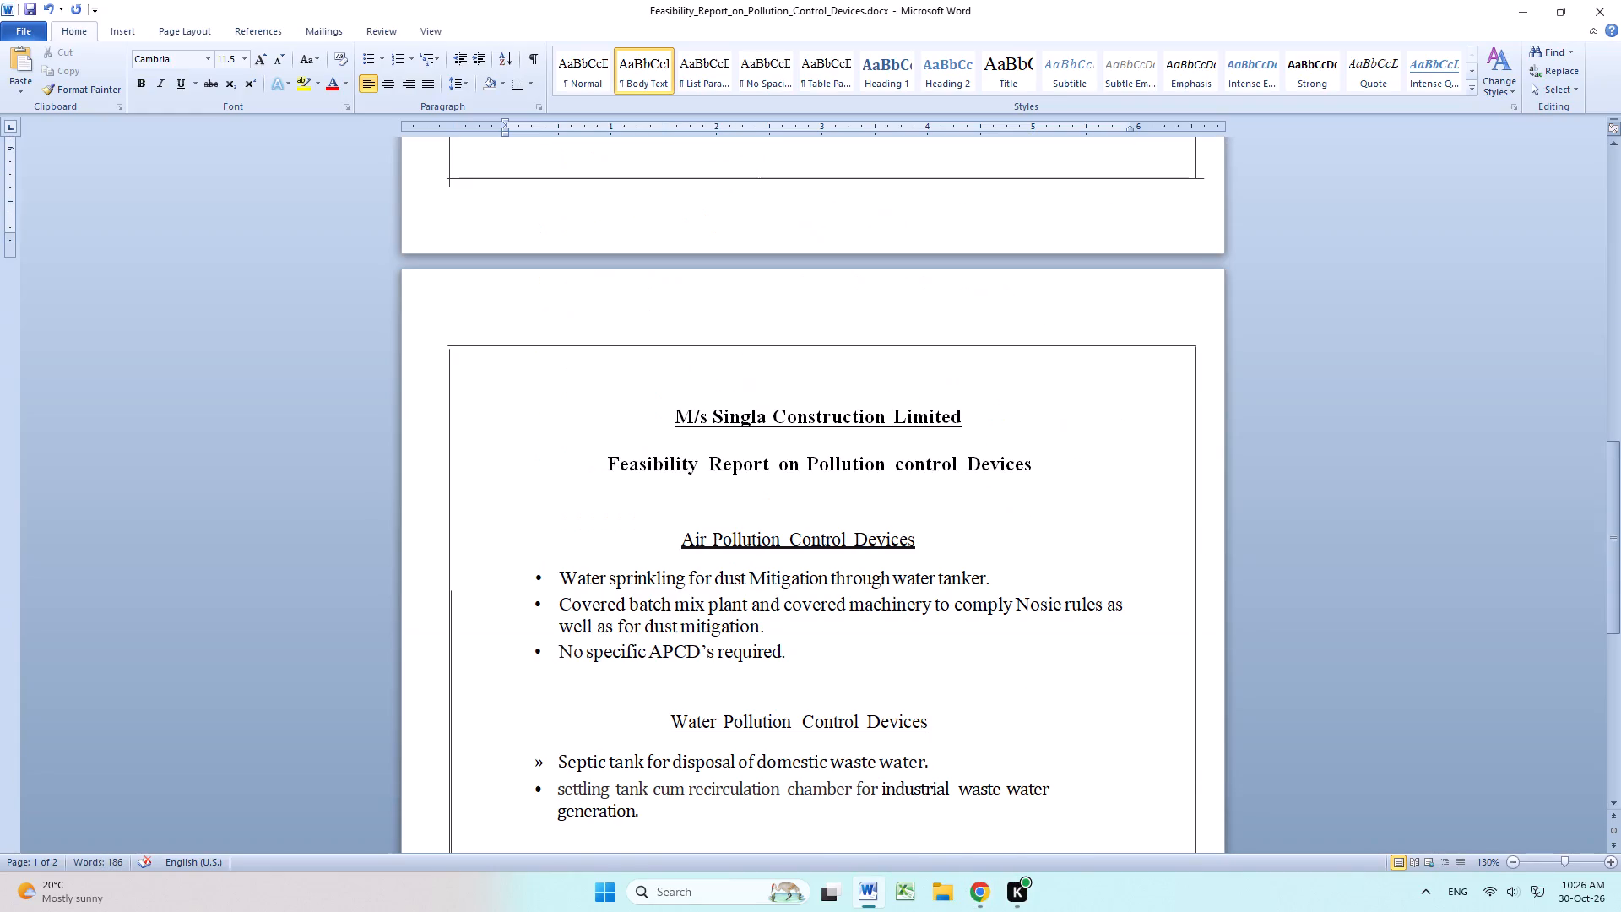
{"action": "scroll", "coordinate": [819, 699], "scroll_direction": "down", "scroll_amount": 6}
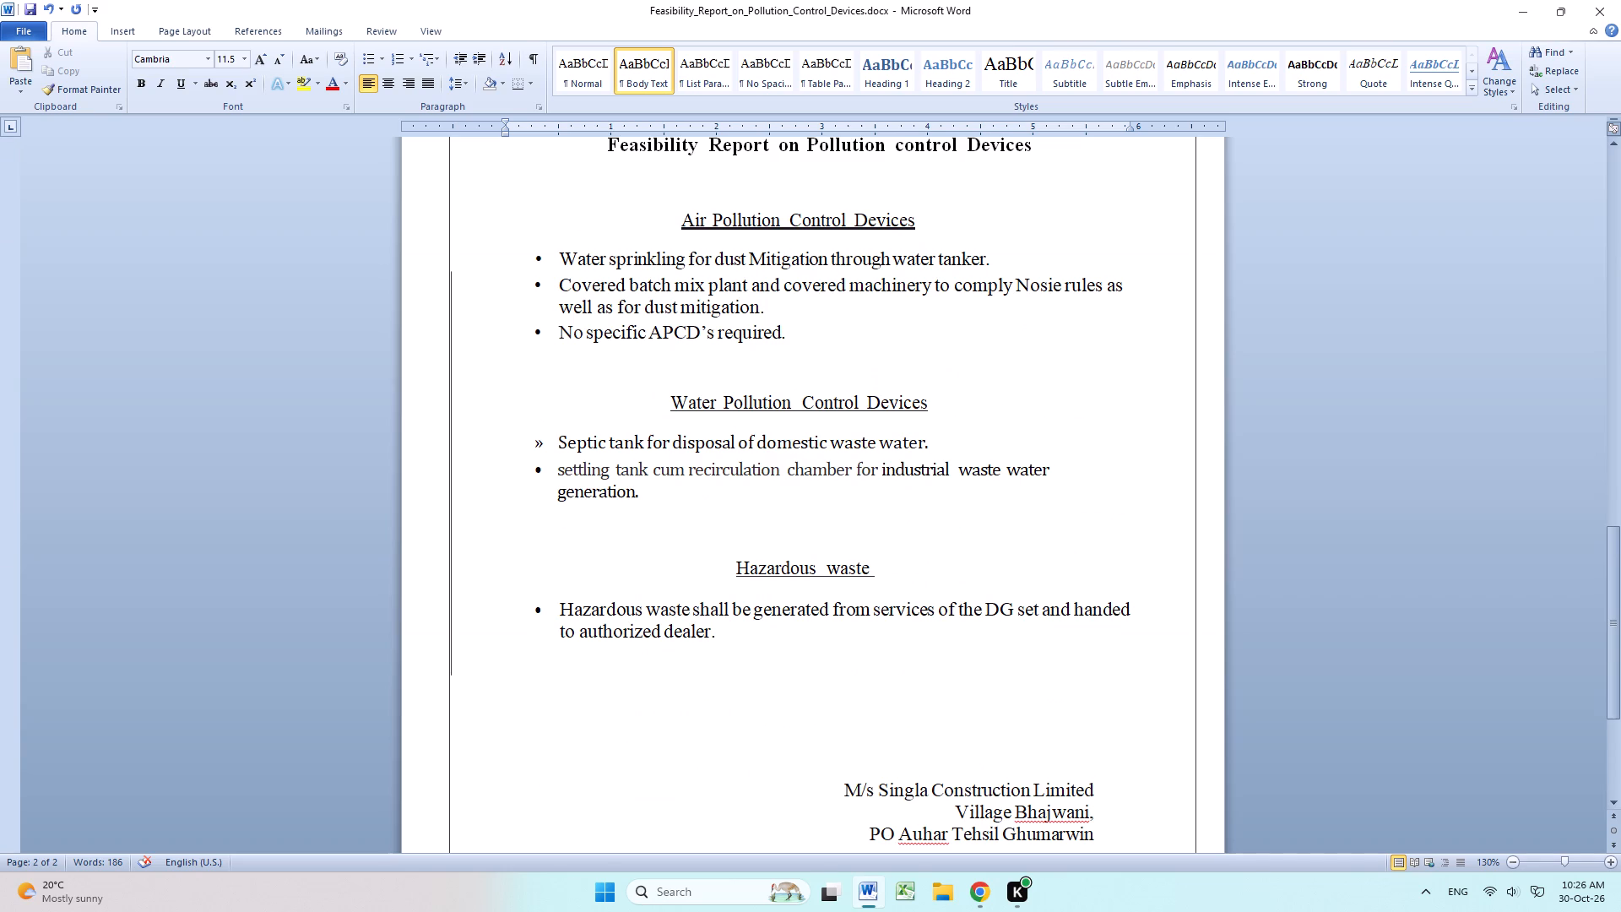
{"action": "left_click_drag", "start_coordinate": [668, 445], "coordinate": [920, 459]}
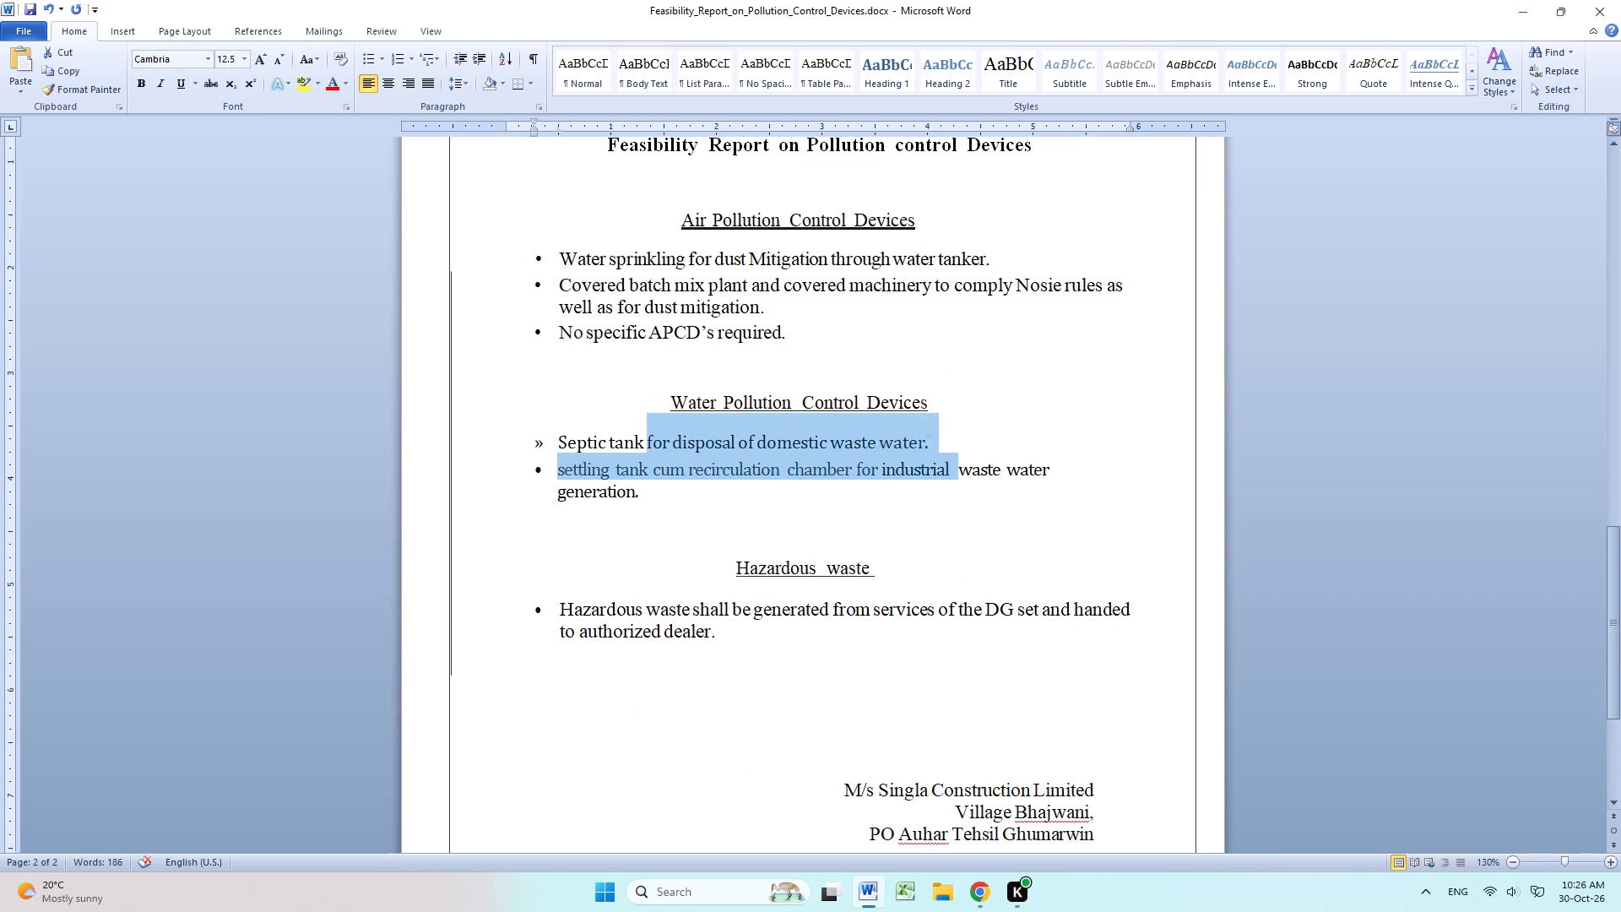
{"action": "left_click", "coordinate": [922, 517]}
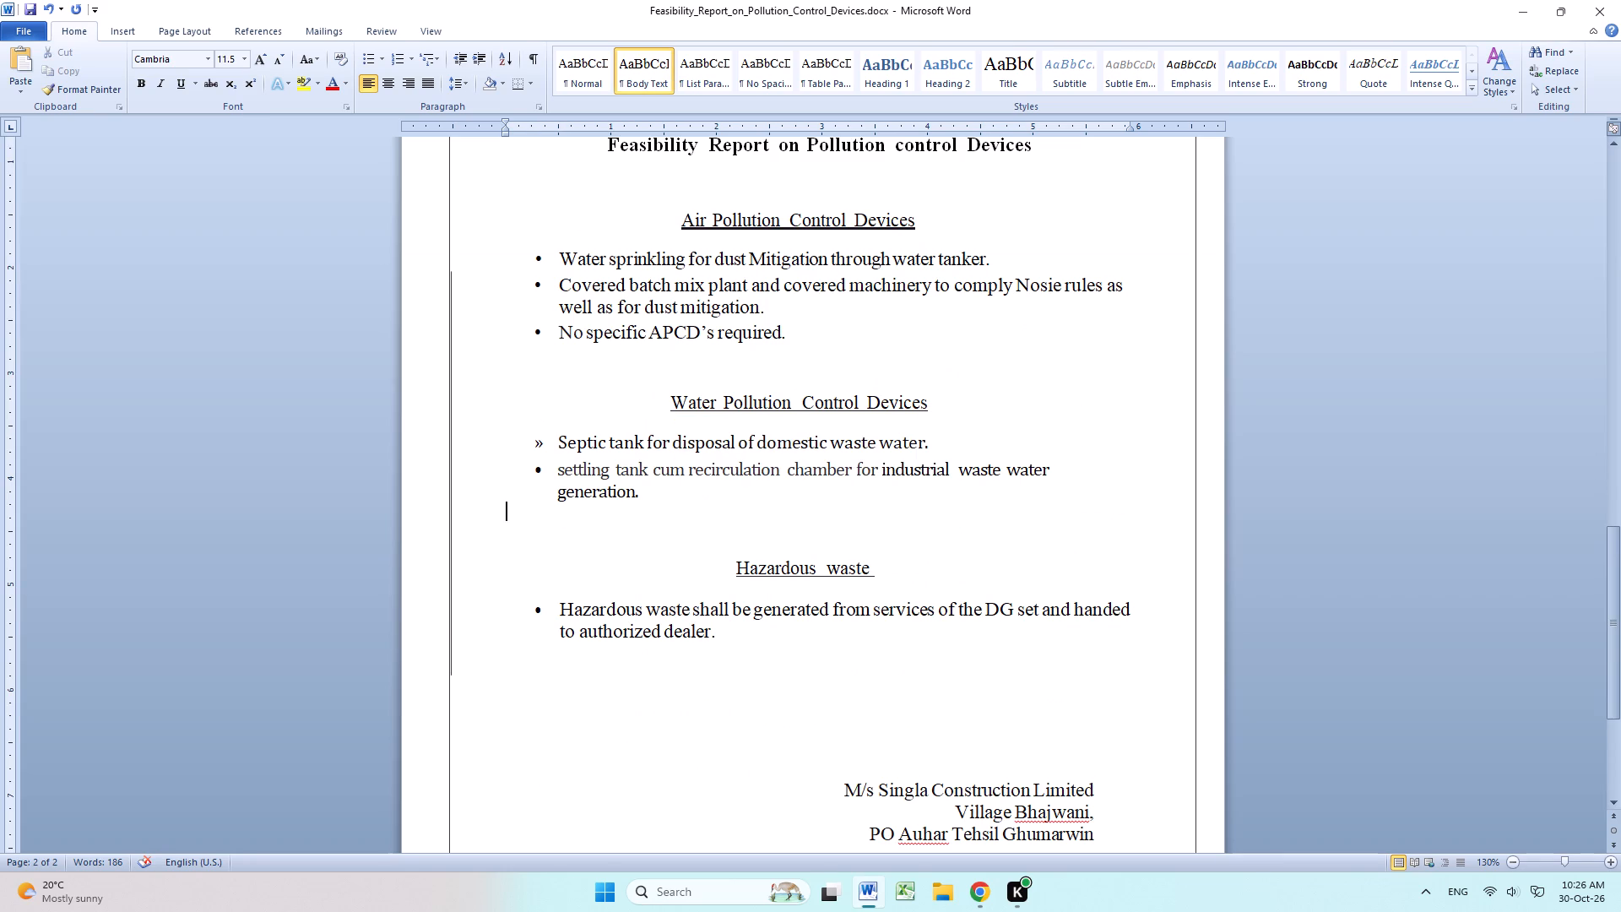
{"action": "left_click_drag", "start_coordinate": [583, 470], "coordinate": [585, 470]}
{"action": "left_click_drag", "start_coordinate": [585, 470], "coordinate": [590, 470]}
{"action": "left_click_drag", "start_coordinate": [637, 468], "coordinate": [700, 466]}
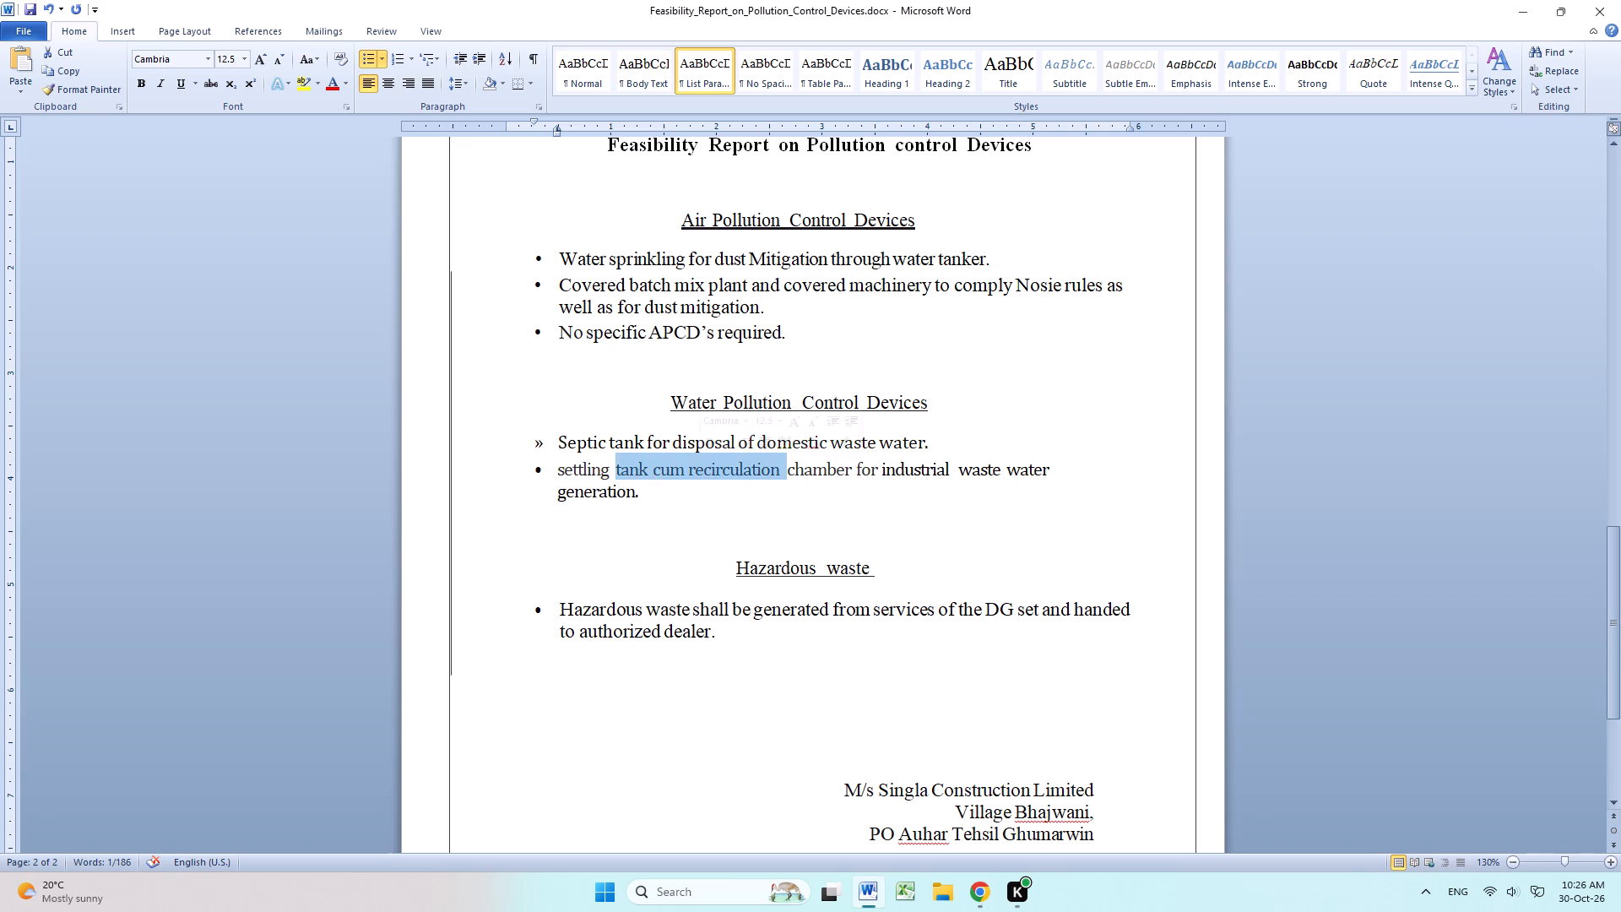
{"action": "left_click_drag", "start_coordinate": [795, 466], "coordinate": [877, 466]}
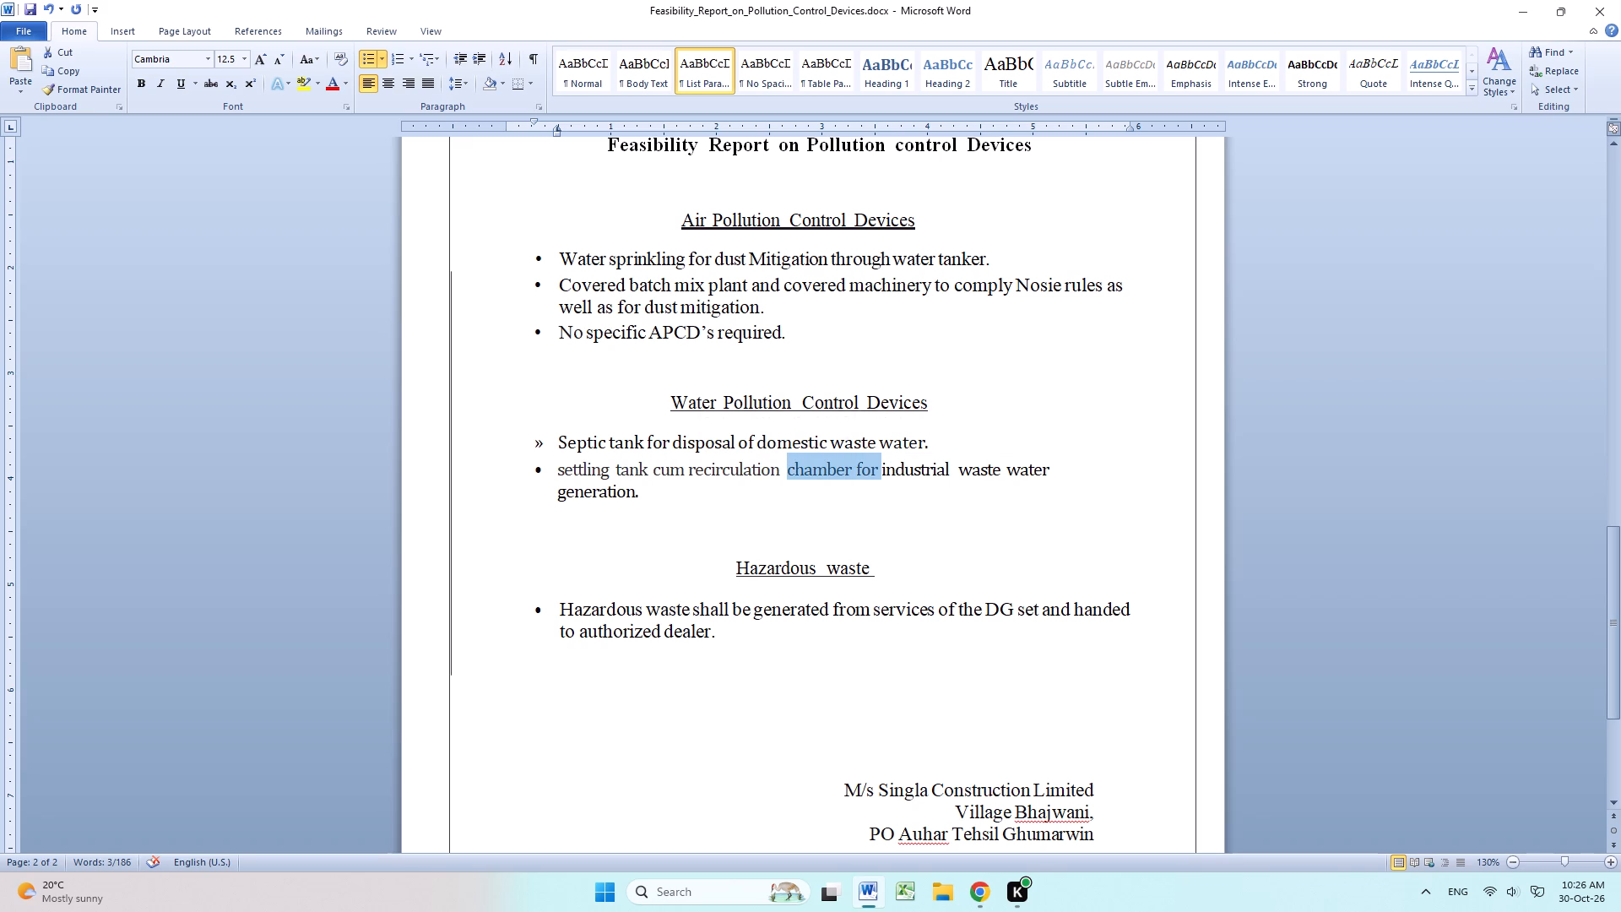
{"action": "left_click", "coordinate": [789, 739]}
Reread the first page's settling tank cum recirculation chamber bullet against the second page's version.
{"action": "scroll", "coordinate": [789, 739], "scroll_direction": "up", "scroll_amount": 16}
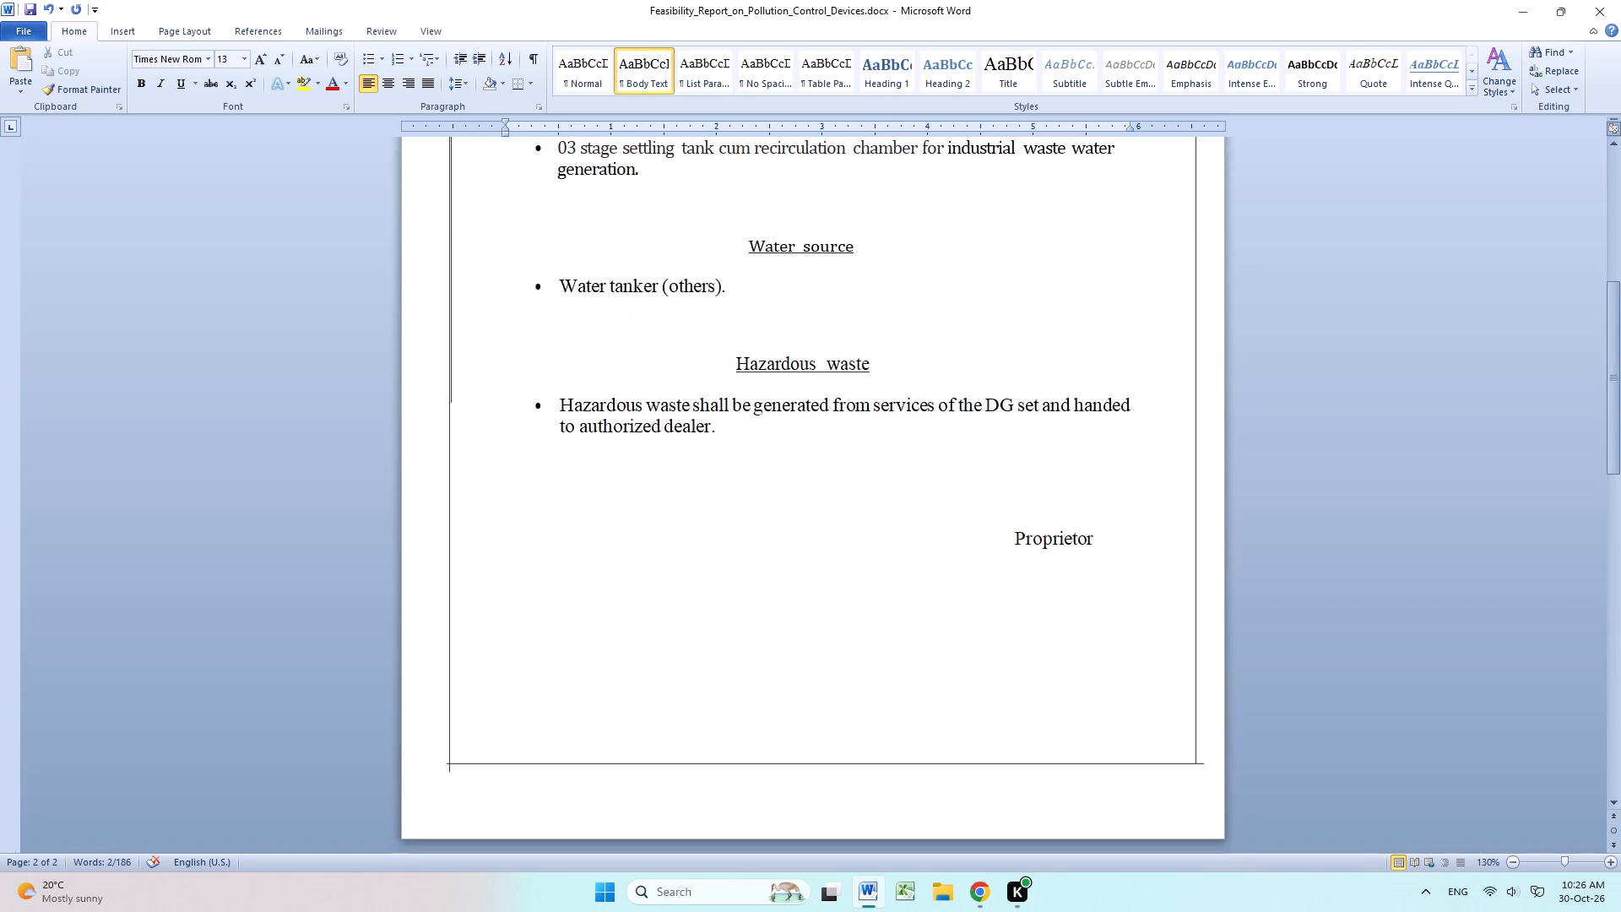
{"action": "scroll", "coordinate": [795, 749], "scroll_direction": "up", "scroll_amount": 10}
{"action": "left_click", "coordinate": [555, 628]}
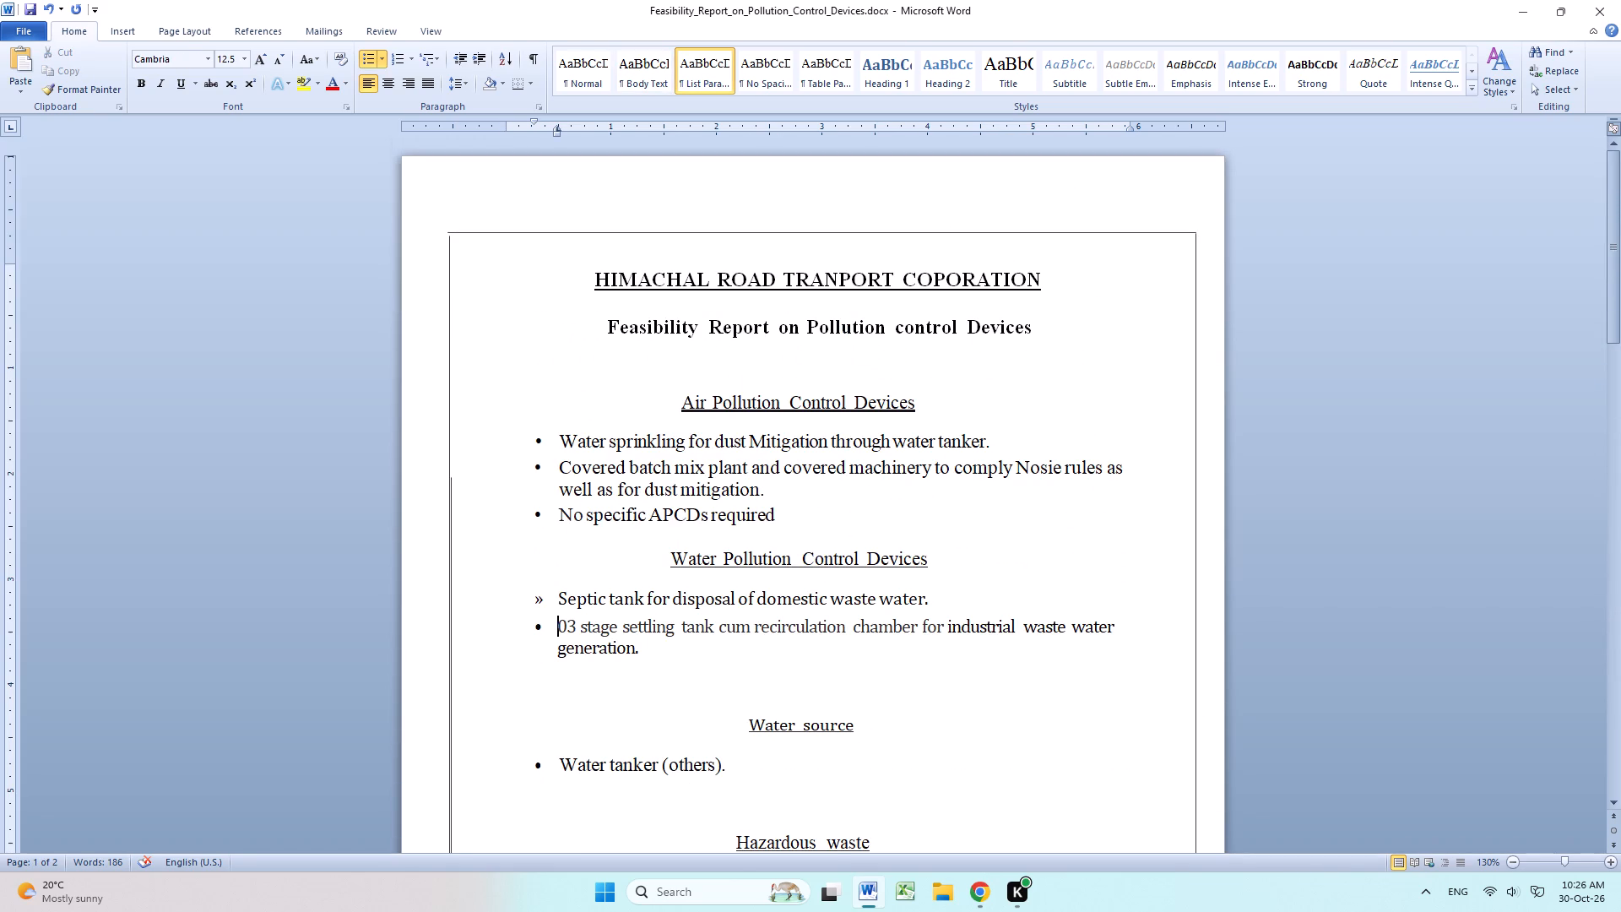
{"action": "left_click", "coordinate": [617, 649]}
{"action": "left_click_drag", "start_coordinate": [577, 629], "coordinate": [624, 627]}
{"action": "left_click_drag", "start_coordinate": [691, 627], "coordinate": [716, 627]}
{"action": "left_click_drag", "start_coordinate": [783, 626], "coordinate": [846, 631]}
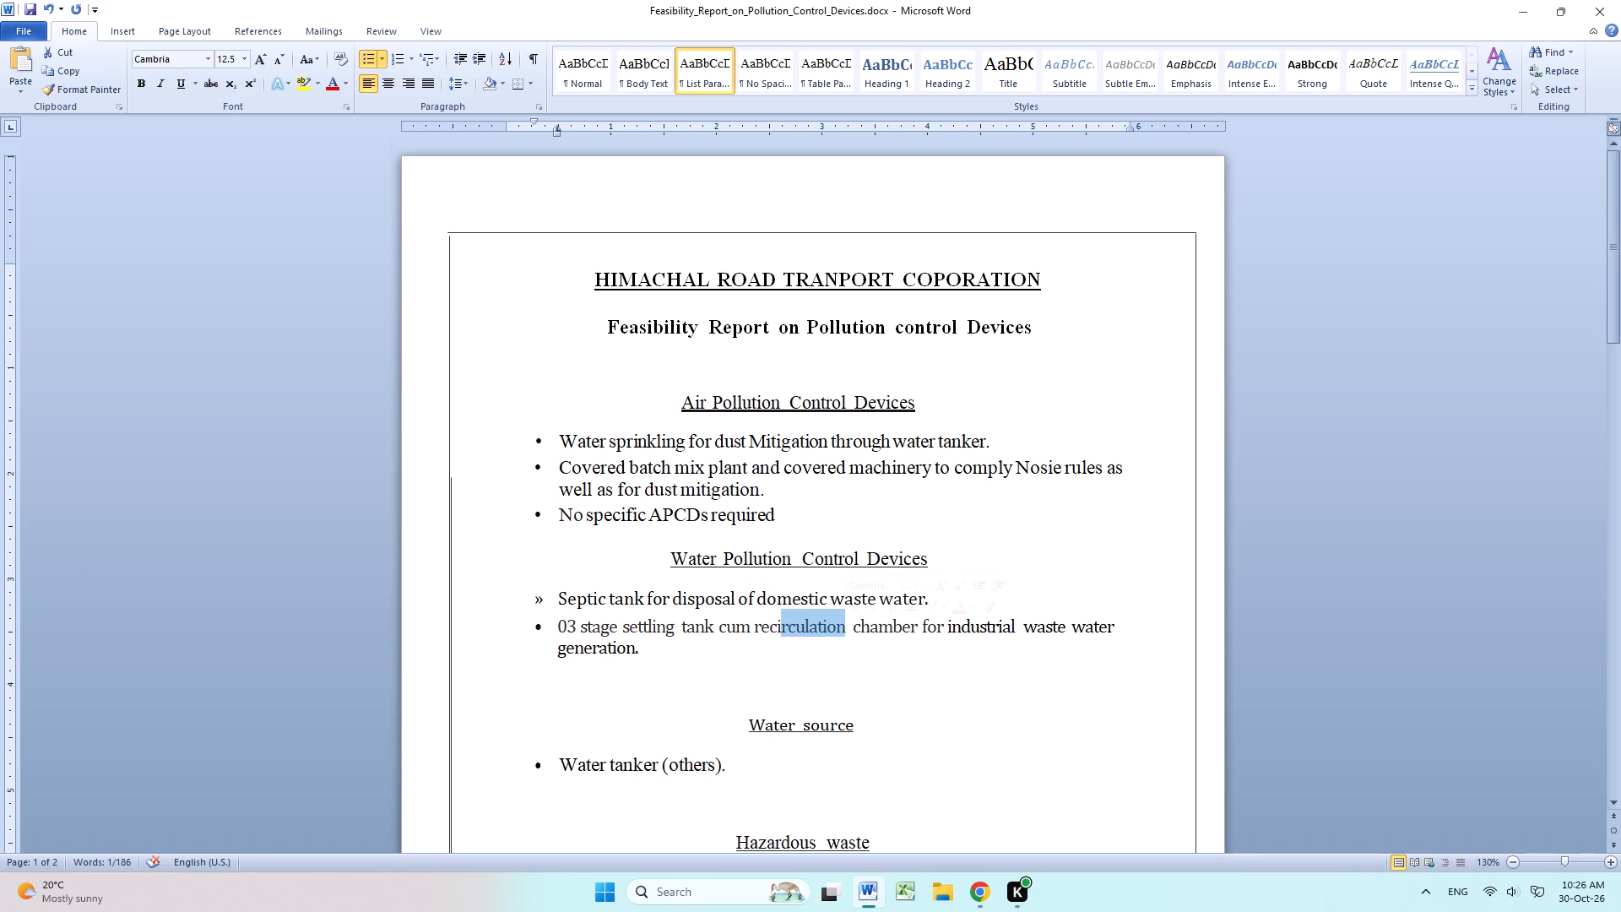
{"action": "left_click", "coordinate": [713, 651]}
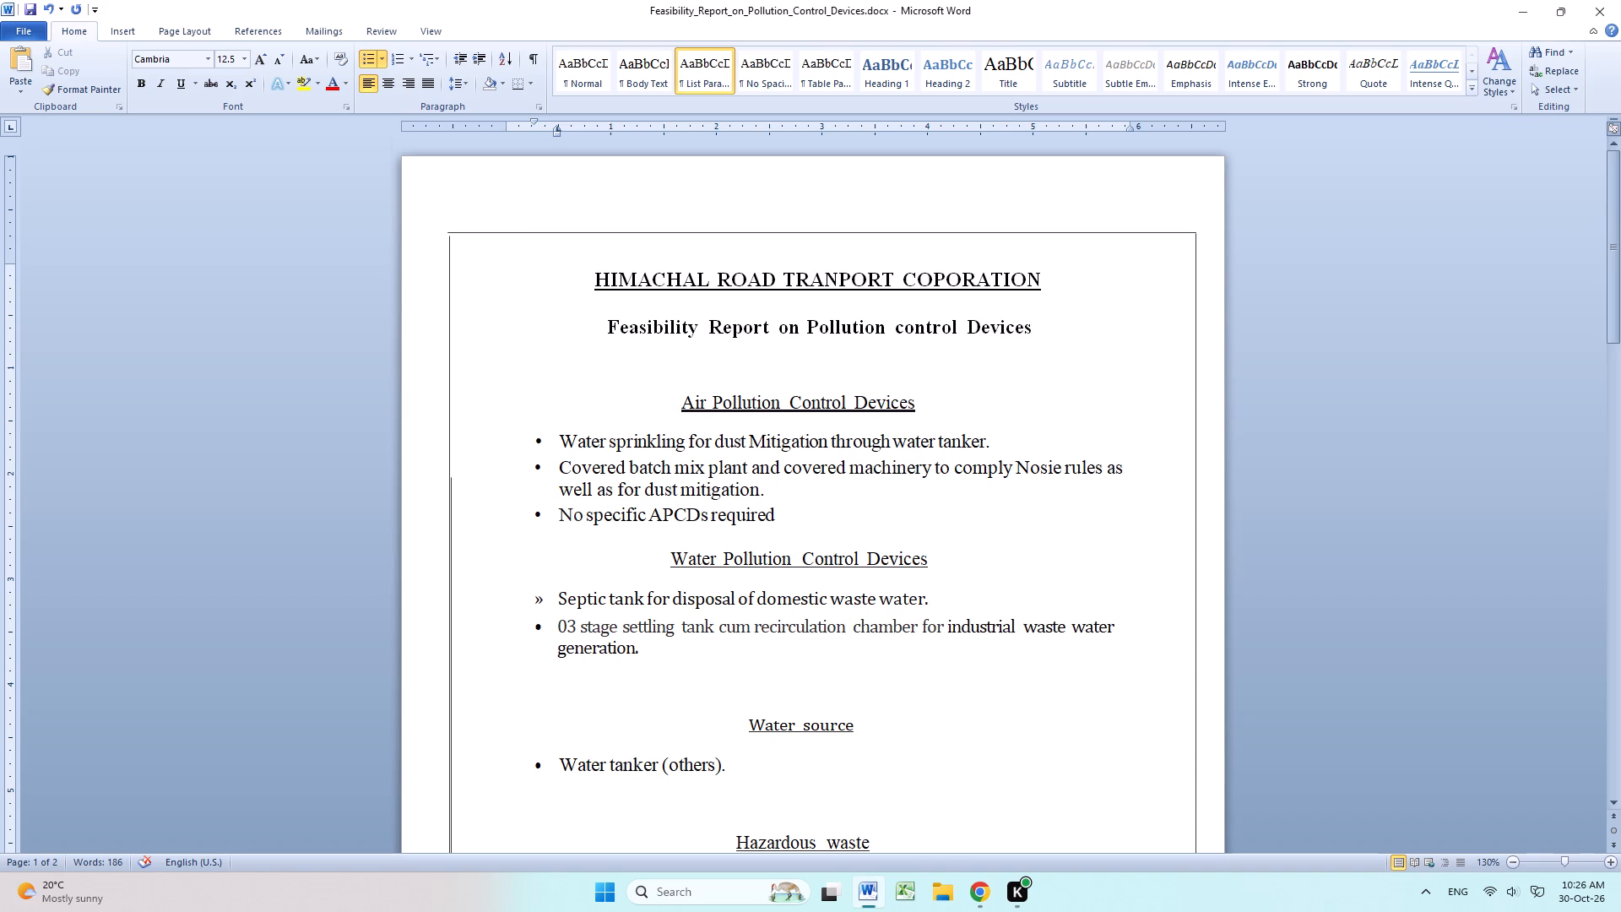
{"action": "left_click_drag", "start_coordinate": [644, 650], "coordinate": [557, 630]}
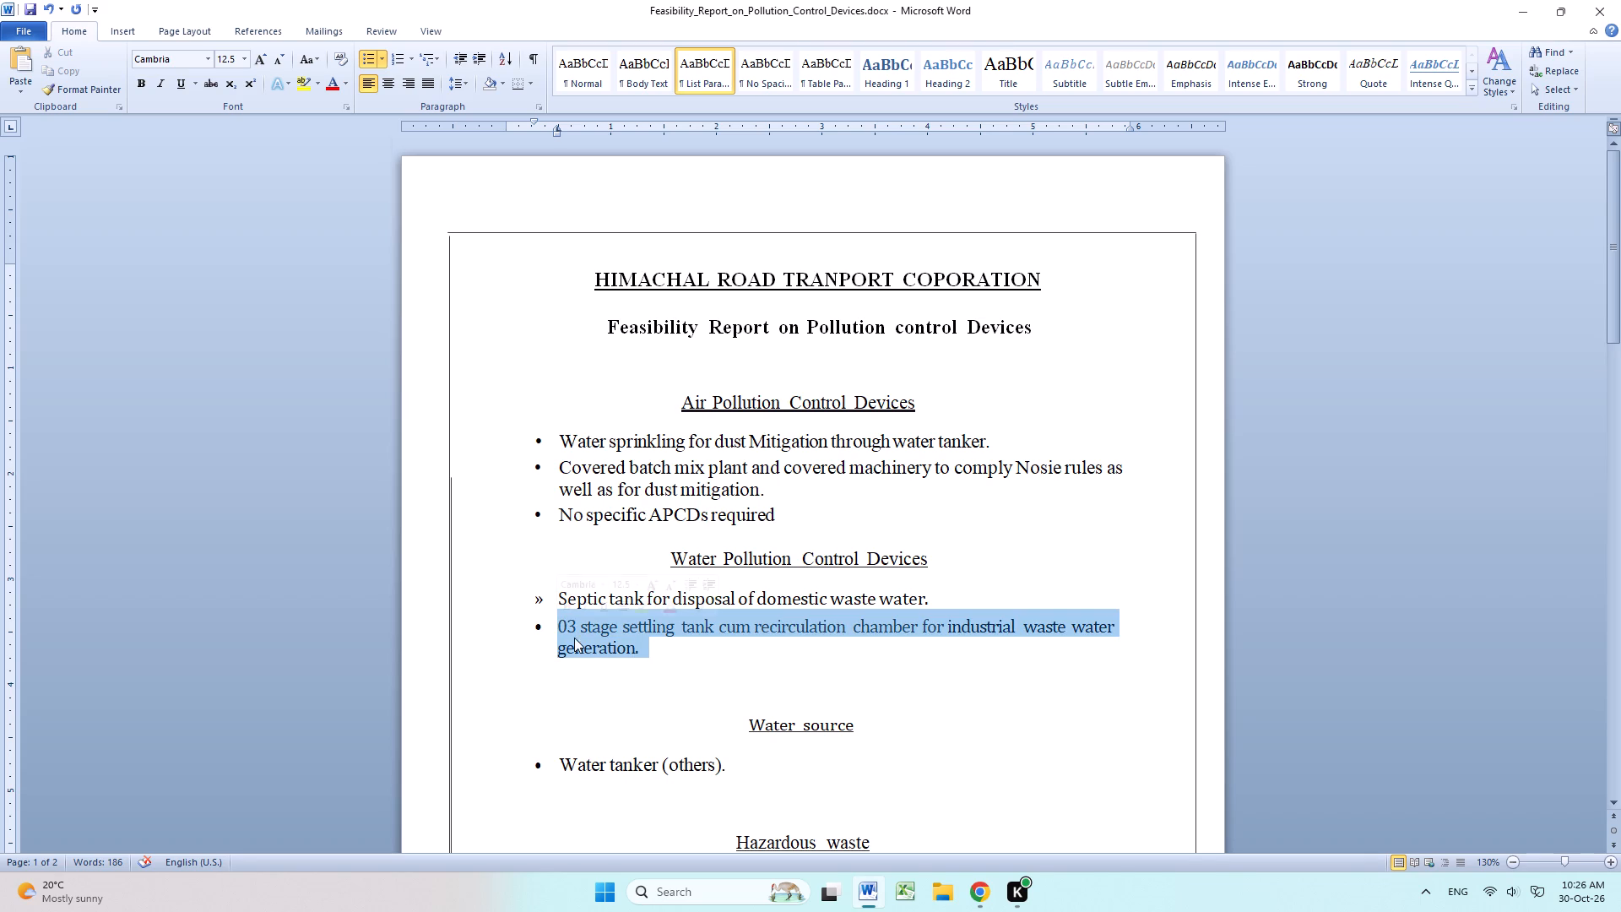
{"action": "left_click", "coordinate": [673, 658]}
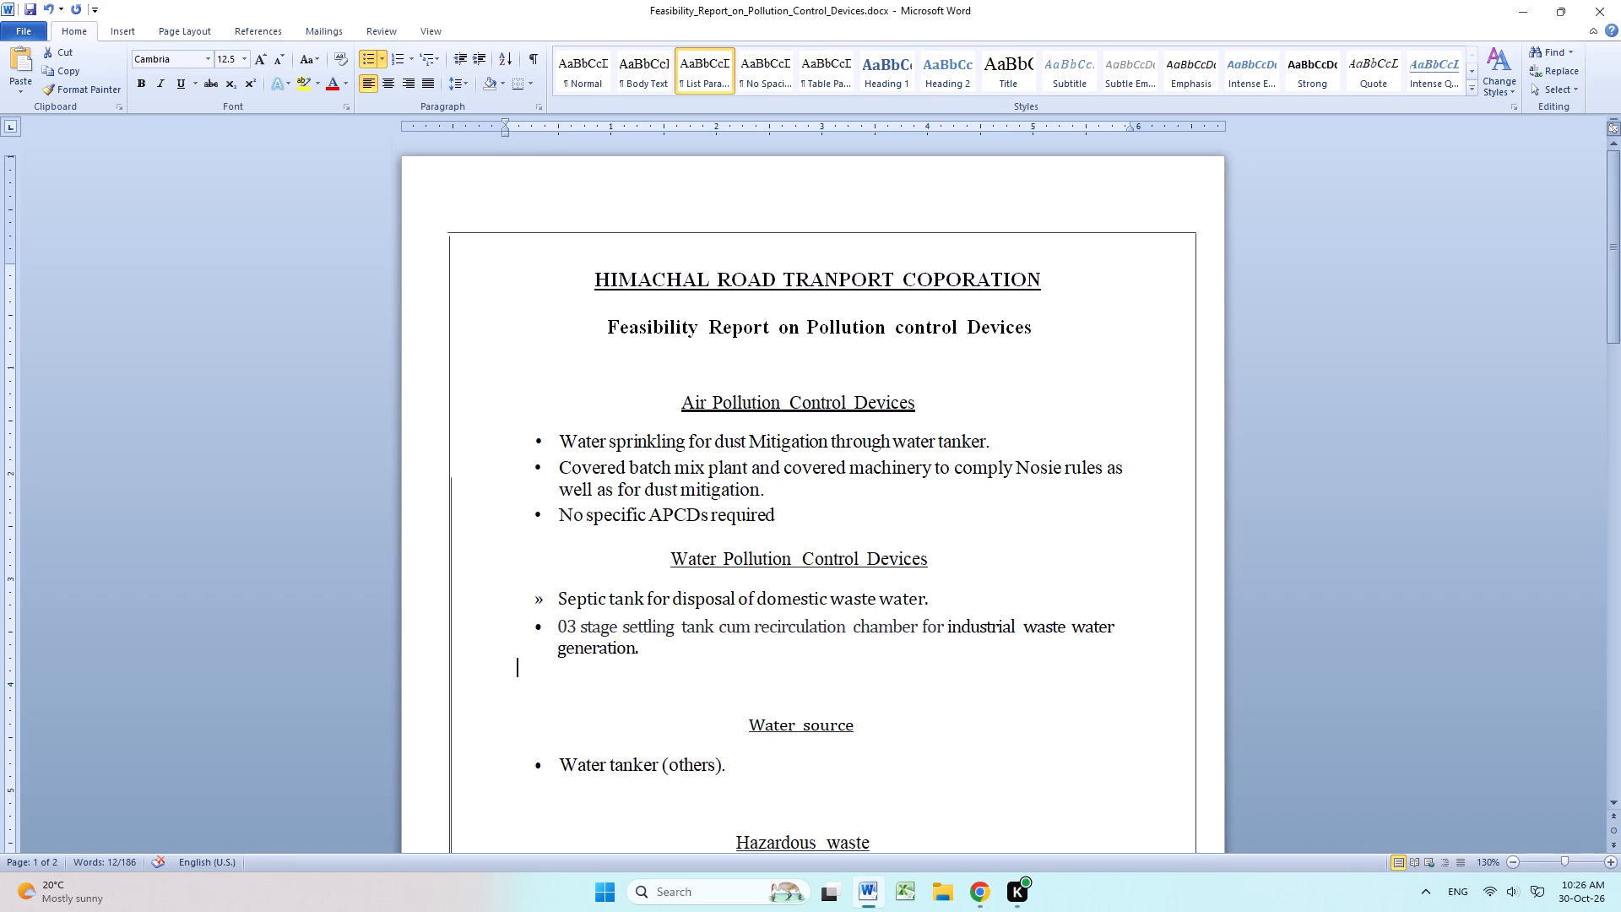
Copy the first page's Hazardous waste bullet about waste from DG set services handed to an authorized dealer.
{"action": "scroll", "coordinate": [795, 754], "scroll_direction": "down", "scroll_amount": 3}
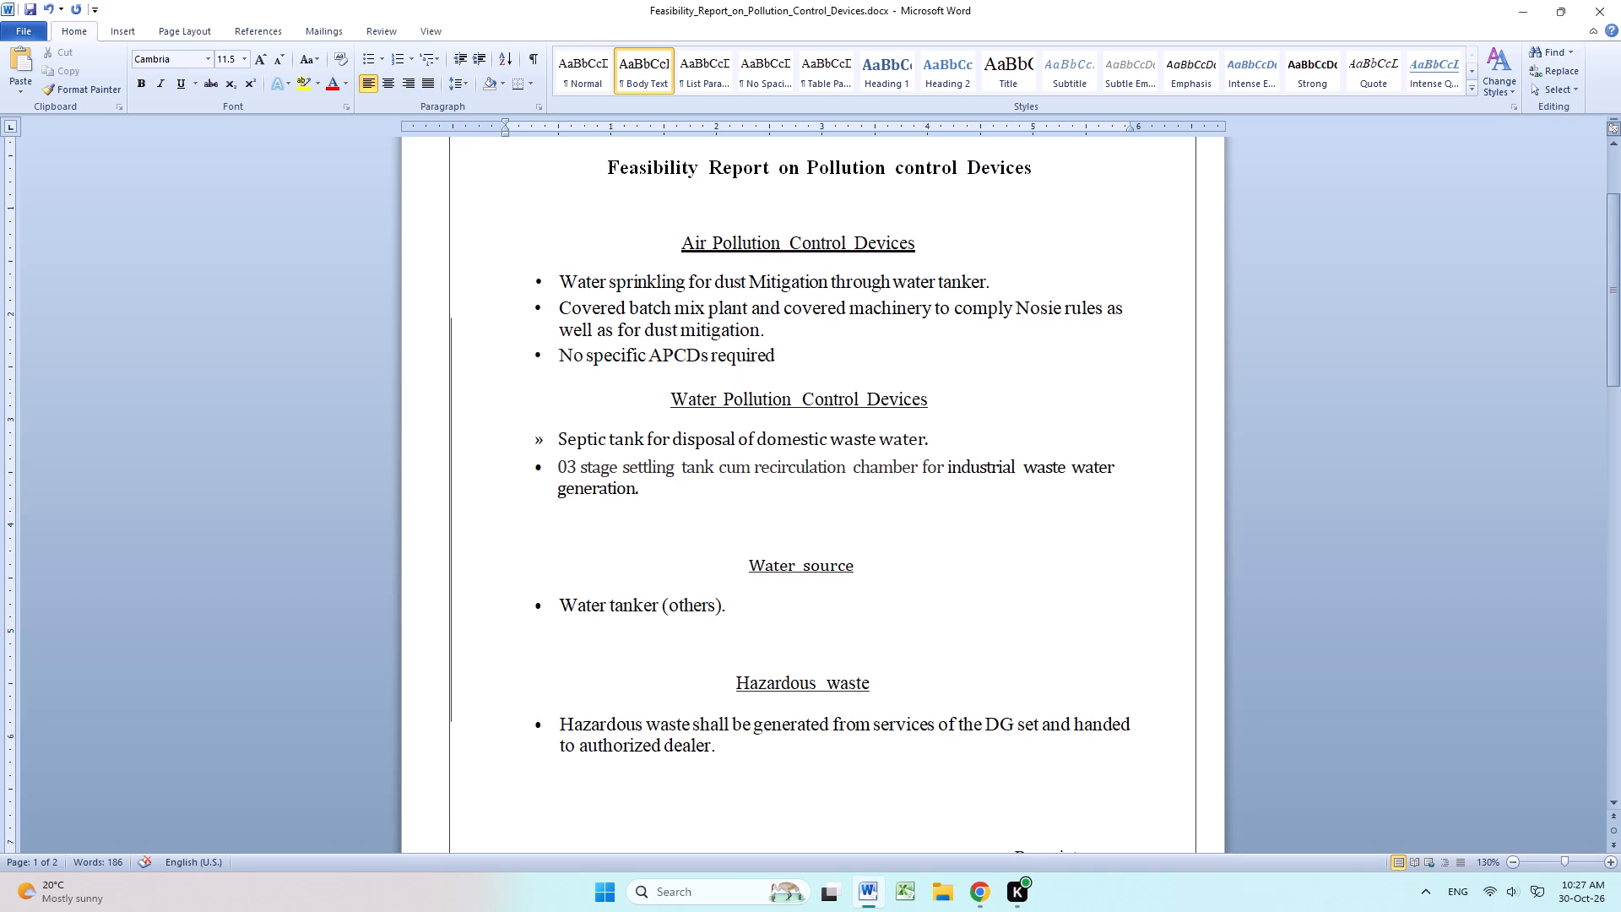
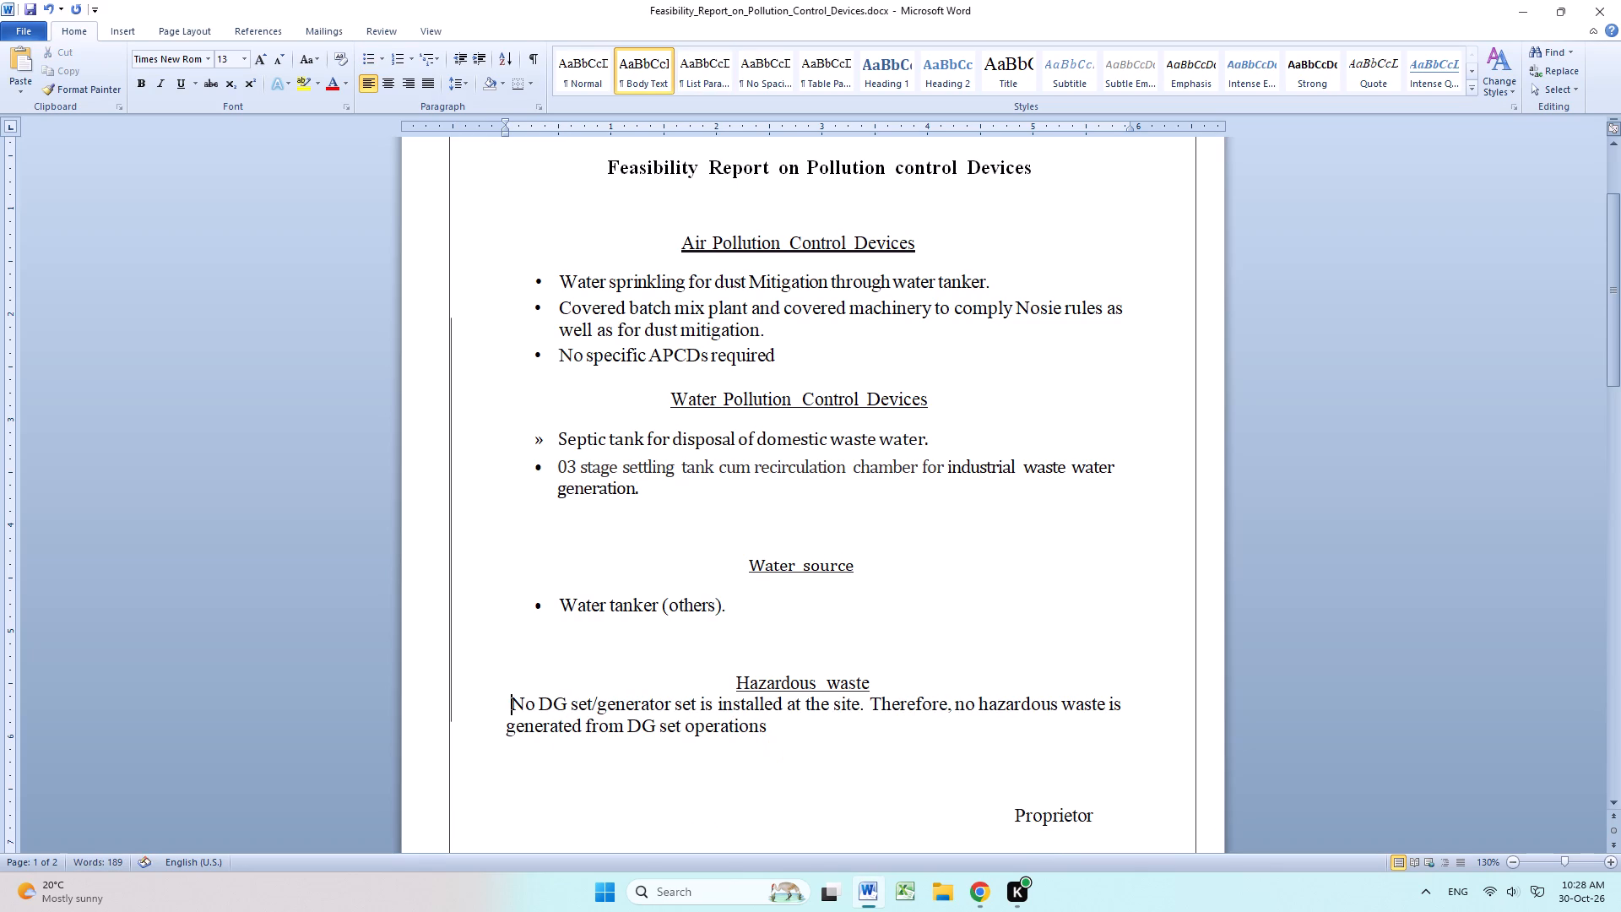
{"action": "left_click", "coordinate": [384, 65]}
{"action": "left_click", "coordinate": [420, 97]}
{"action": "left_click", "coordinate": [938, 785]}
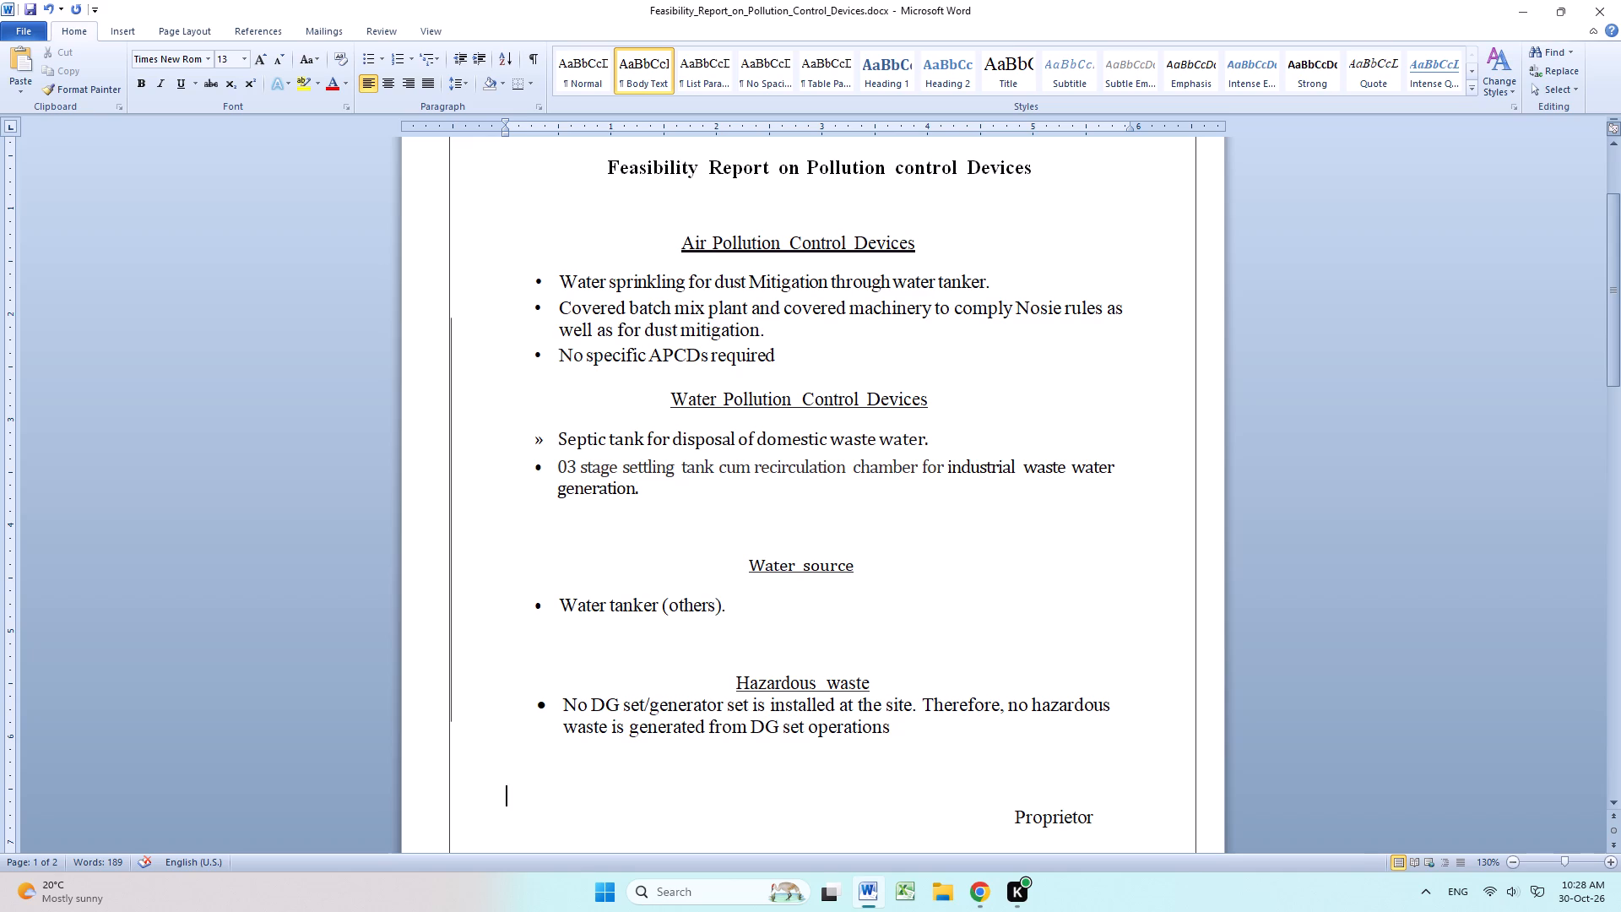
{"action": "left_click", "coordinate": [880, 684]}
{"action": "key", "text": "Return"}
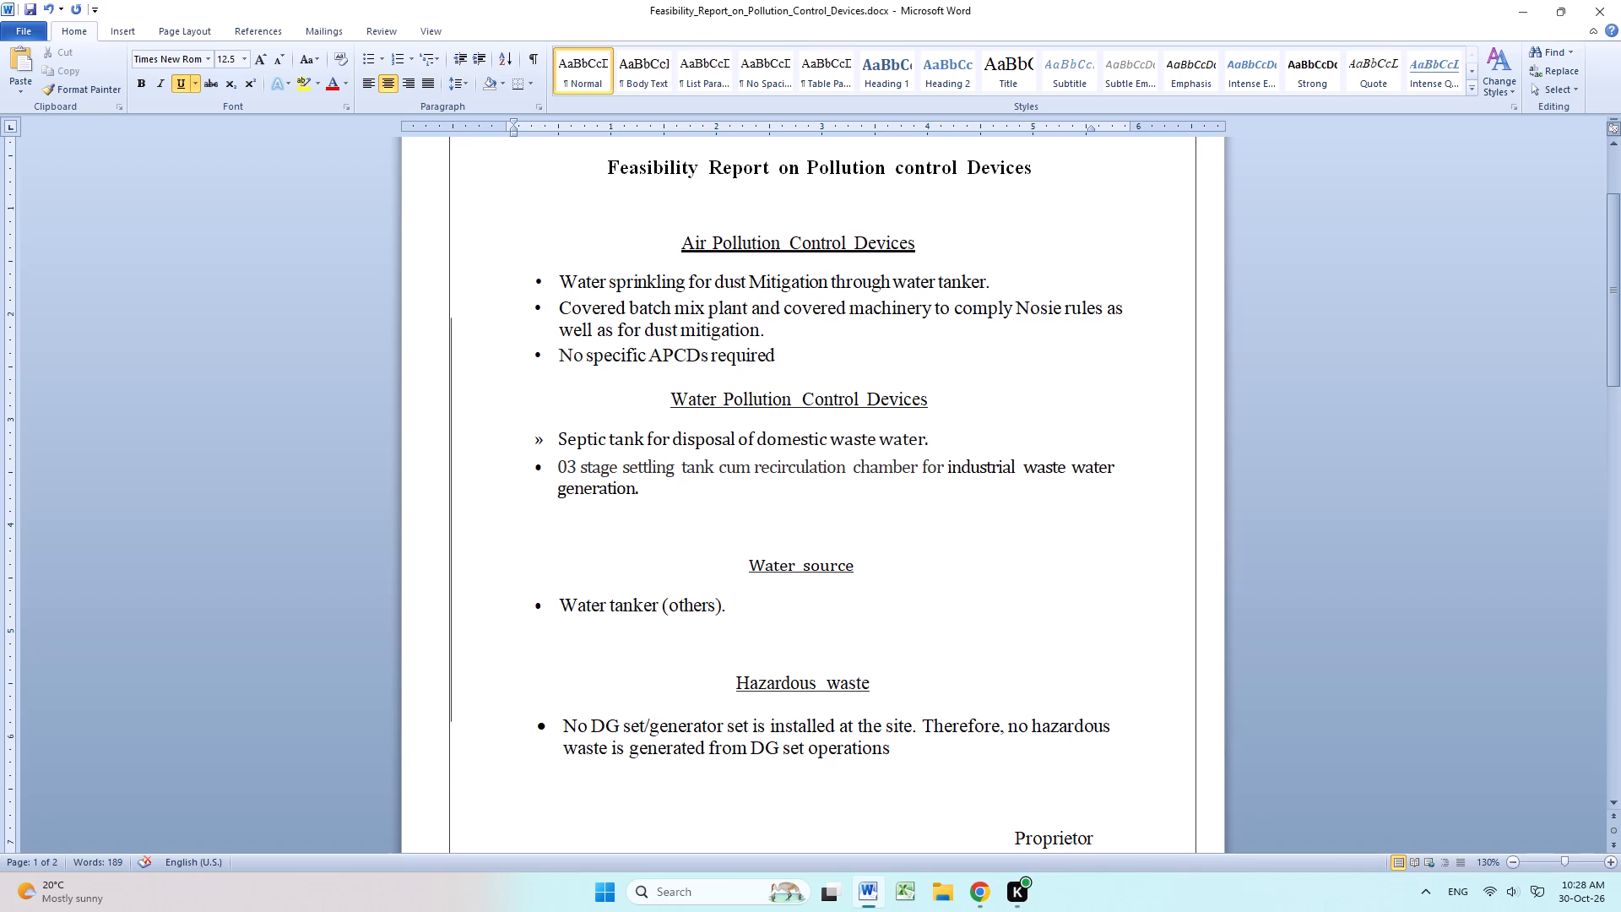
{"action": "left_click_drag", "start_coordinate": [707, 747], "coordinate": [746, 746]}
{"action": "left_click", "coordinate": [848, 783]}
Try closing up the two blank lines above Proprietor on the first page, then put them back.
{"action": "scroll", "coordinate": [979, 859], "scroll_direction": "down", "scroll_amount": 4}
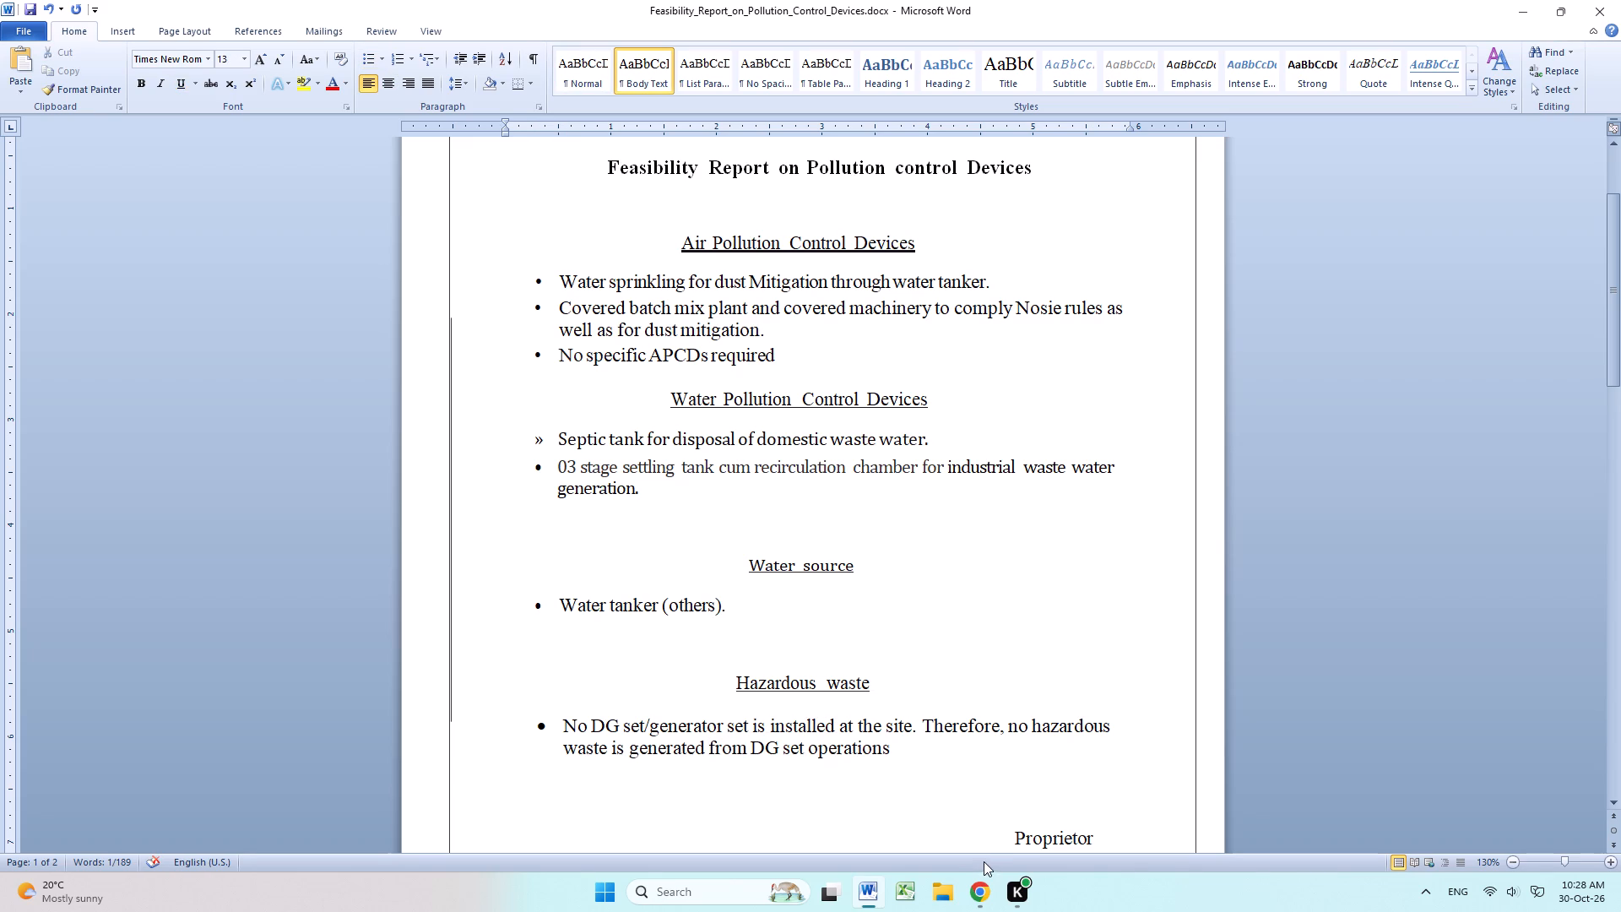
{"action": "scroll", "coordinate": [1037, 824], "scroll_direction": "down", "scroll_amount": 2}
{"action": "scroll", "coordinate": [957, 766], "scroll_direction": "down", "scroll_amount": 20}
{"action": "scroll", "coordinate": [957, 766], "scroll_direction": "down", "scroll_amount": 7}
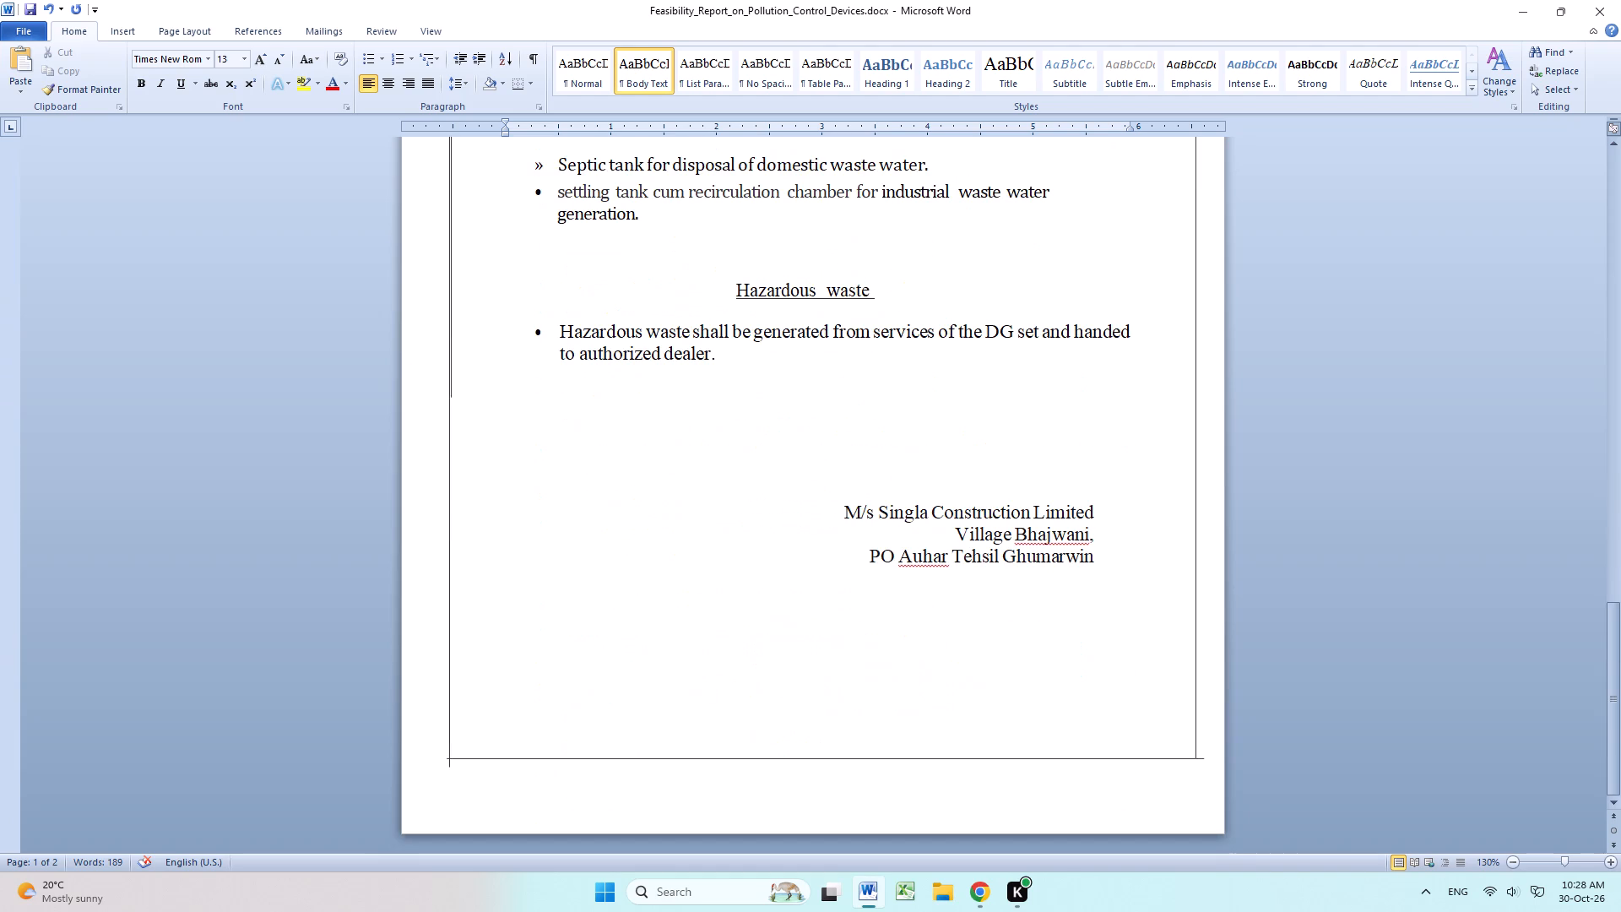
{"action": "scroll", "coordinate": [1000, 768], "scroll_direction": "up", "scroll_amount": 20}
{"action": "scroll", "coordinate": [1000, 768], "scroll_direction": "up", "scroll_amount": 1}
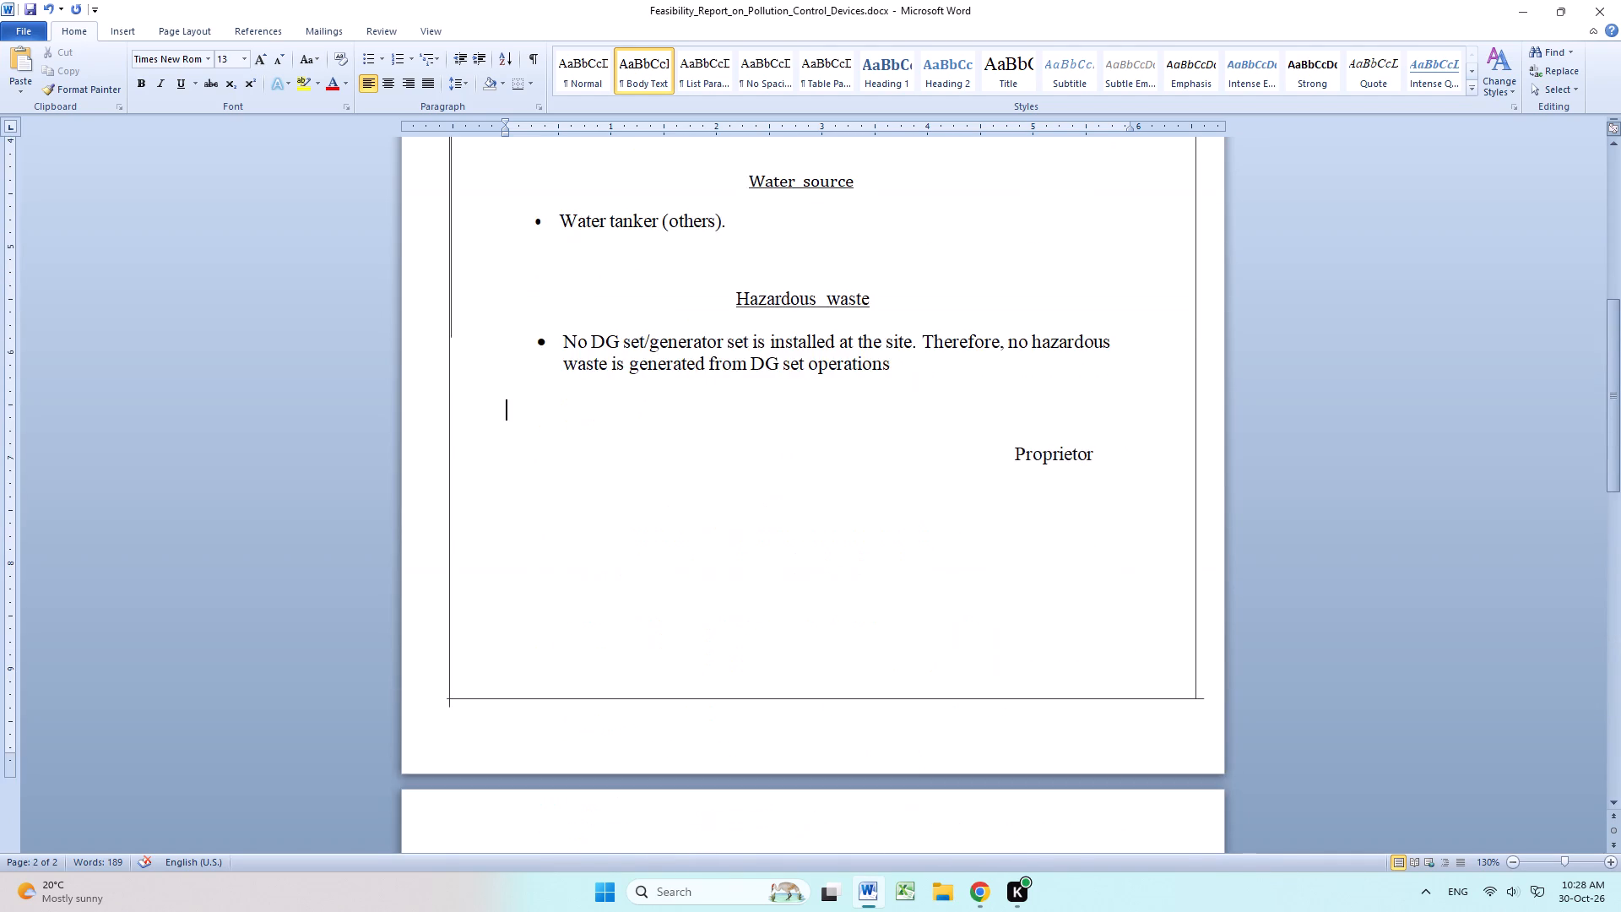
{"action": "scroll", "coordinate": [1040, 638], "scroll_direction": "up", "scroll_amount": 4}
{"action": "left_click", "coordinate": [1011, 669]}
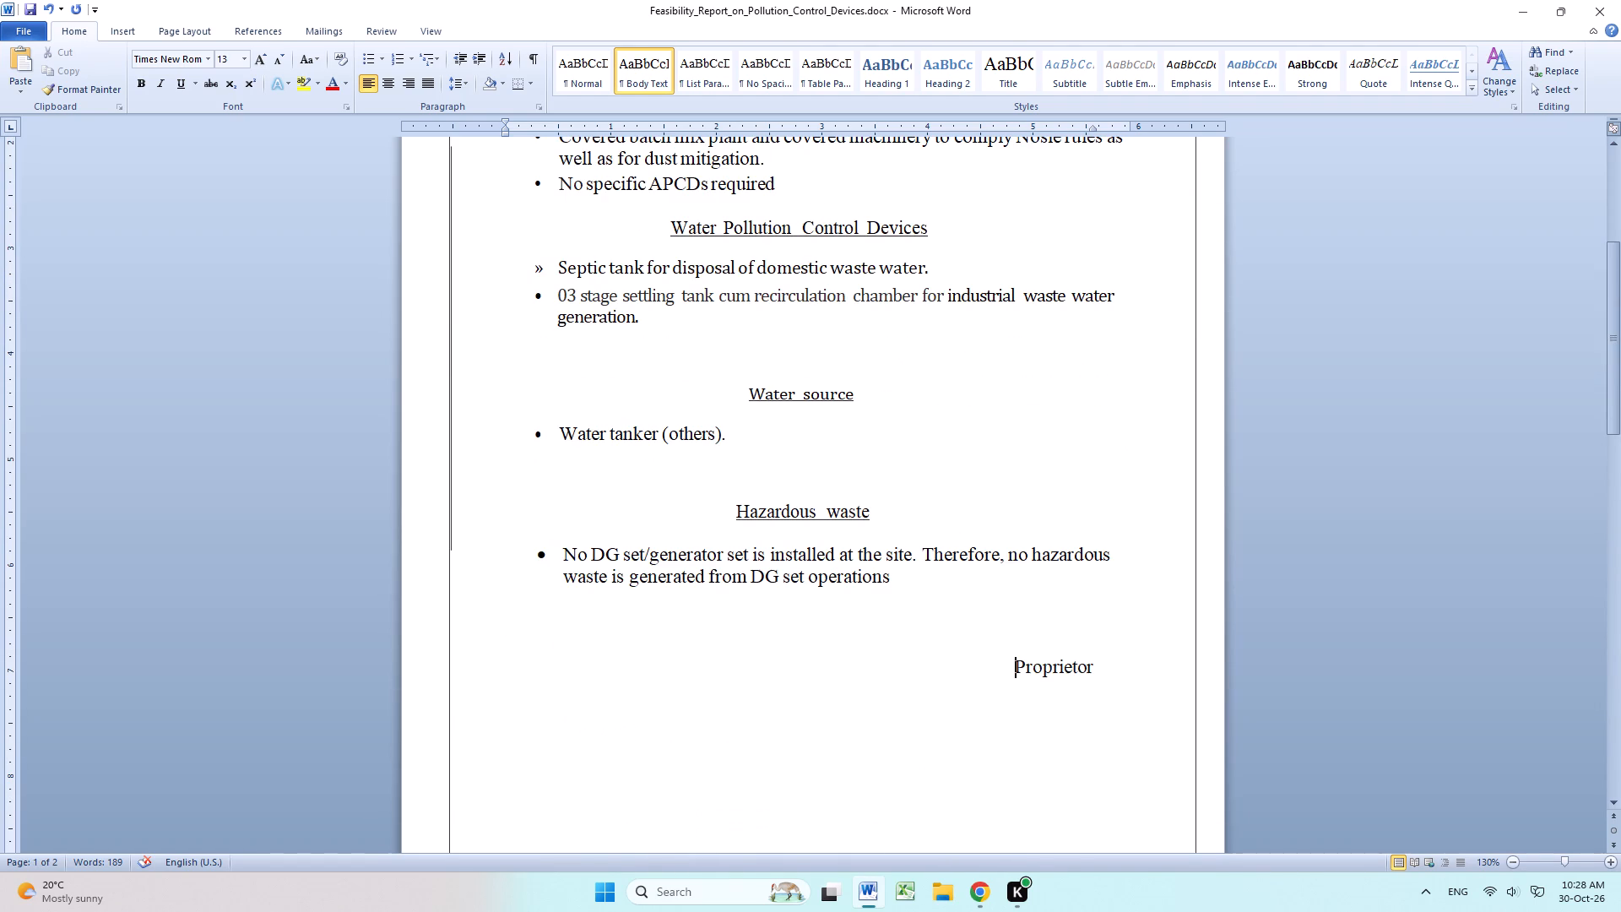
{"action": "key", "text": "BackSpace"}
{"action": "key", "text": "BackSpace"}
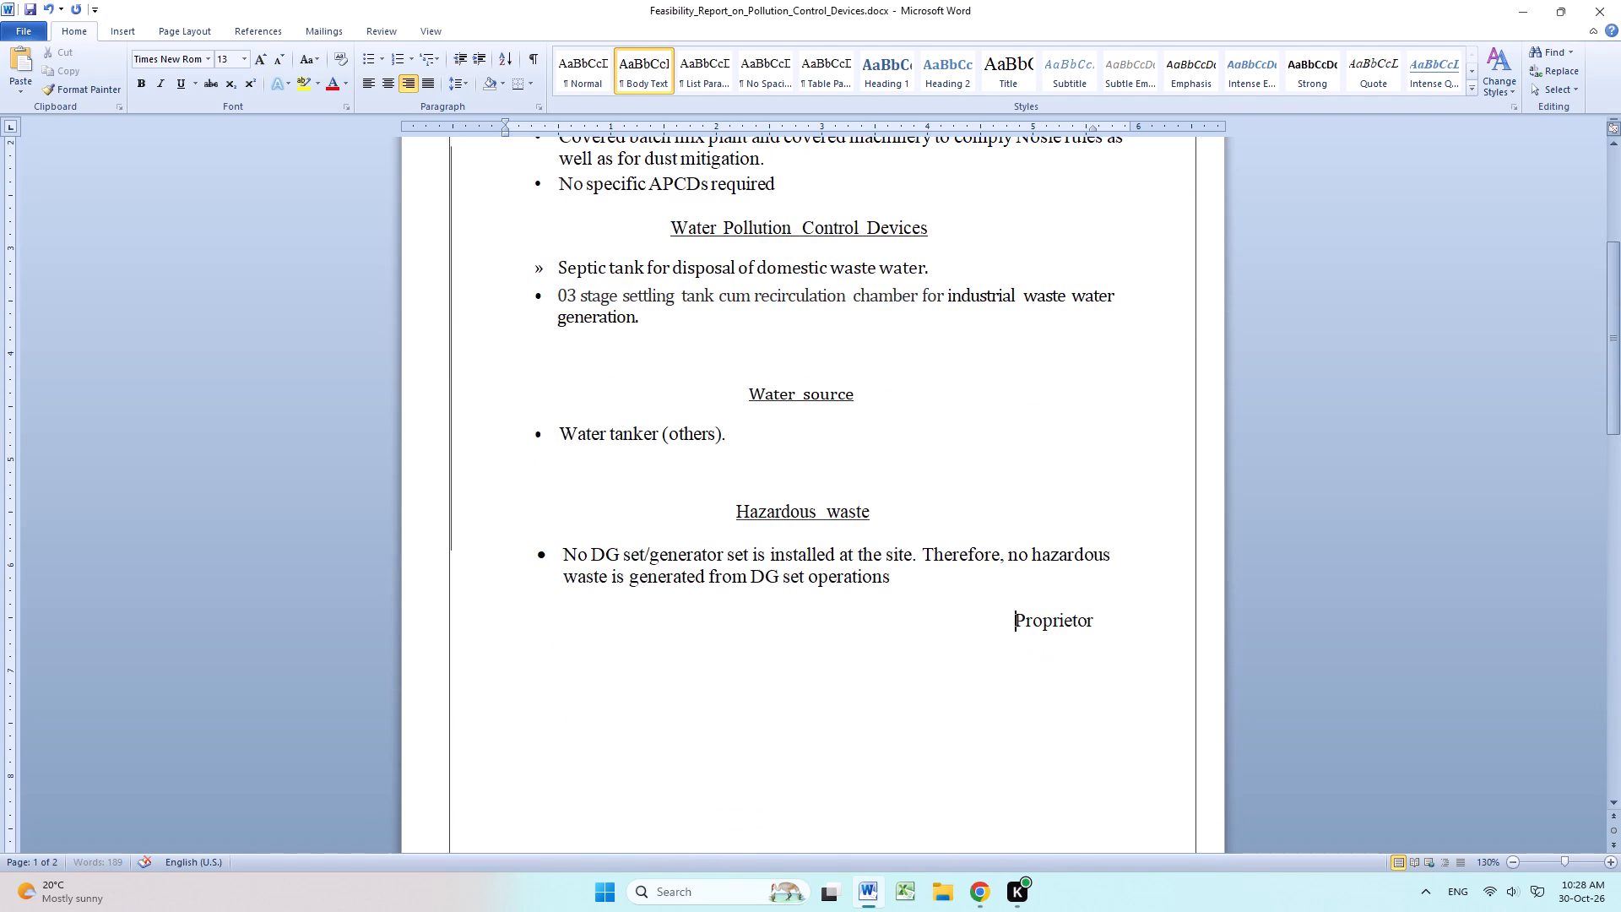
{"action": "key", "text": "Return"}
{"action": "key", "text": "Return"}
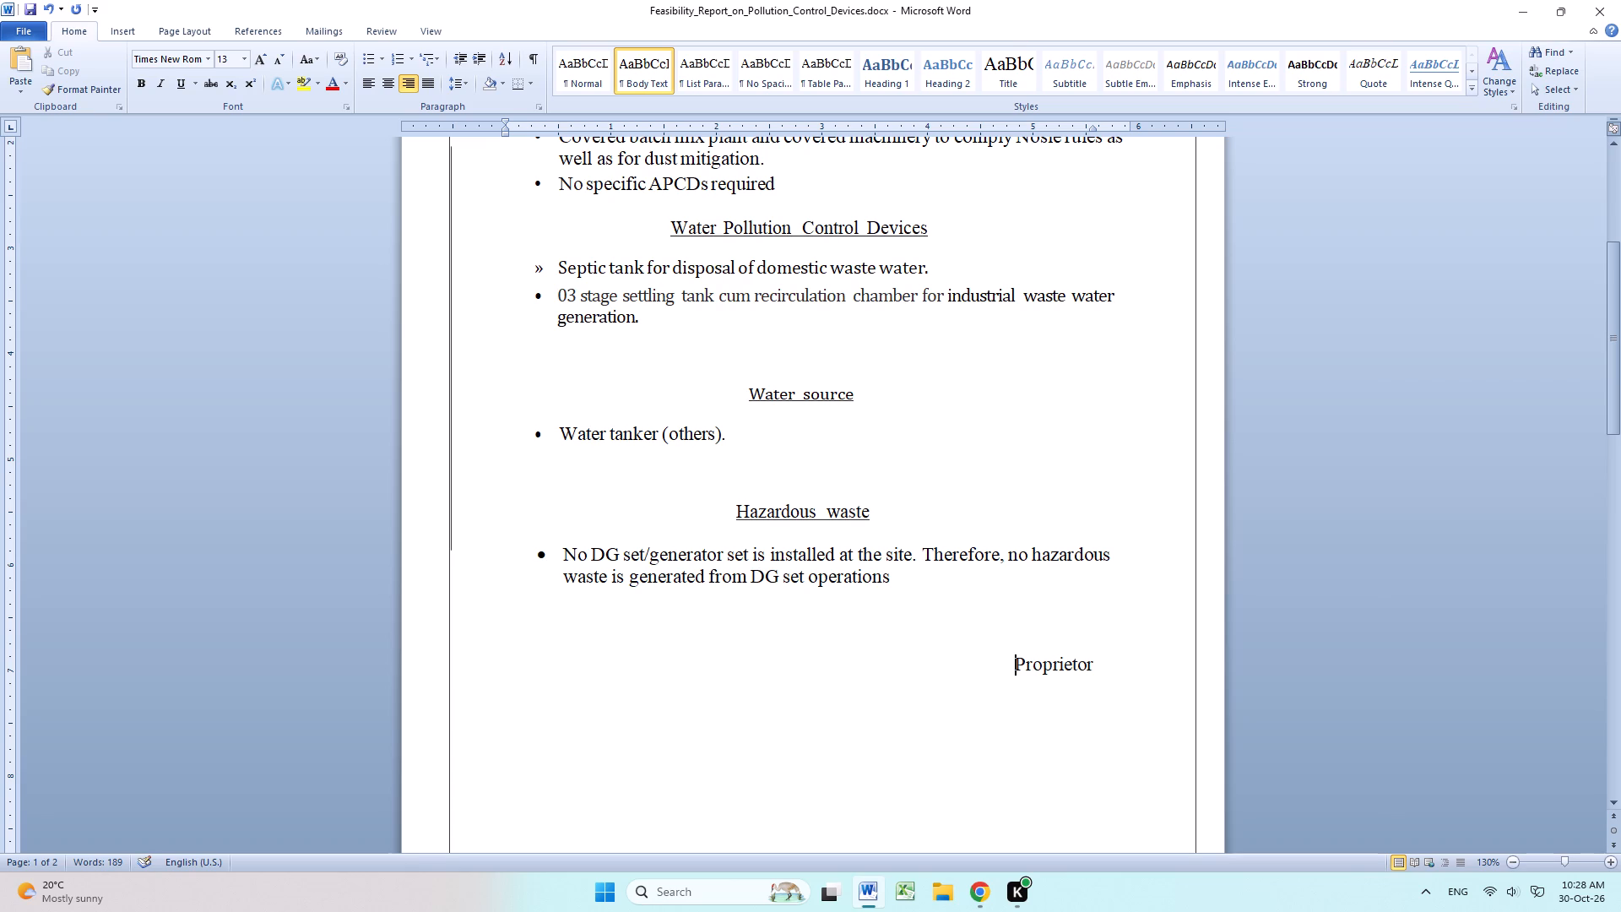
Add the signatory's name on a new line below Proprietor on the first page.
{"action": "left_click", "coordinate": [1104, 660]}
{"action": "key", "text": "Return"}
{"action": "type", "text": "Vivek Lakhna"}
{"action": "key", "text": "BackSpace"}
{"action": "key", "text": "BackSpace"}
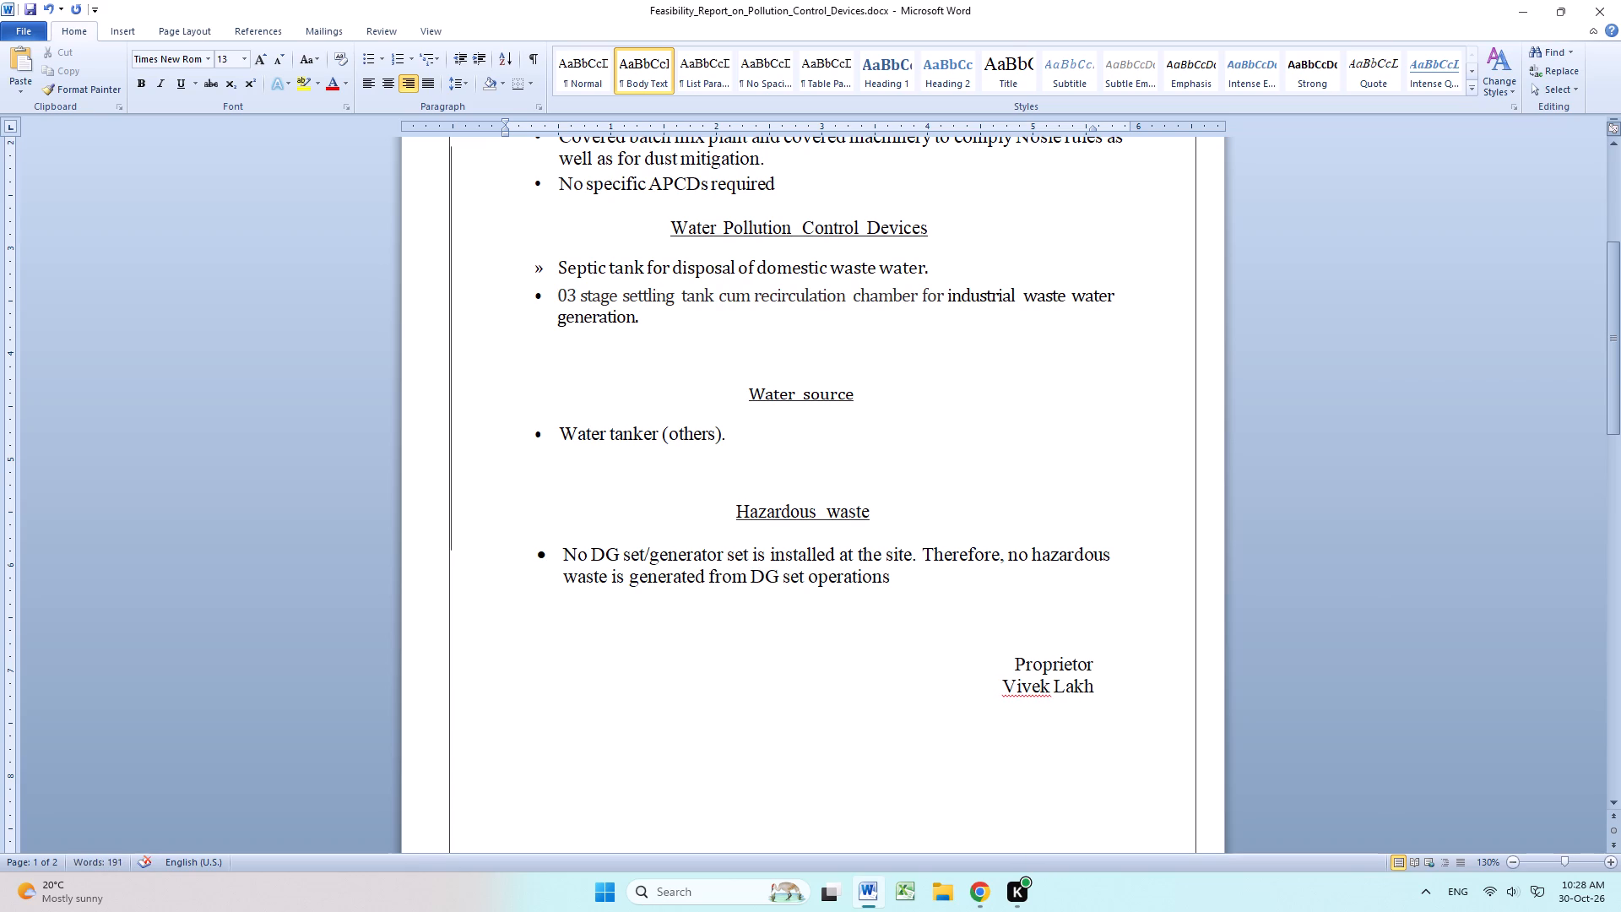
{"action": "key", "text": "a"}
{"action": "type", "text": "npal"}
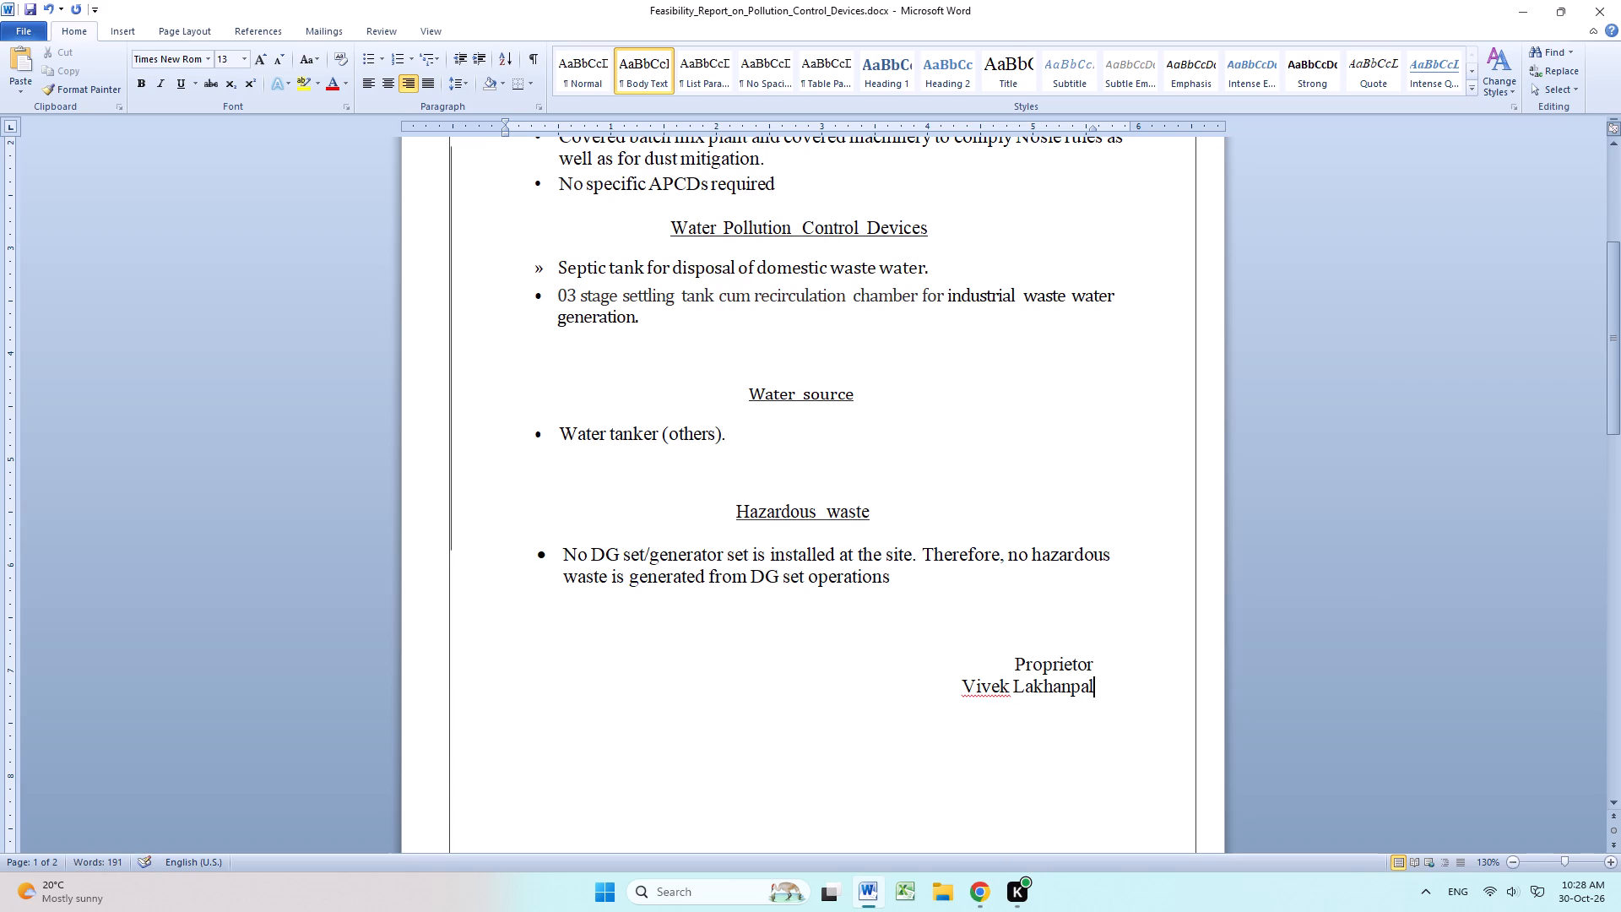
Add the lines "Divisional Manager" and "HRTC Bilaspur" below the signatory's name.
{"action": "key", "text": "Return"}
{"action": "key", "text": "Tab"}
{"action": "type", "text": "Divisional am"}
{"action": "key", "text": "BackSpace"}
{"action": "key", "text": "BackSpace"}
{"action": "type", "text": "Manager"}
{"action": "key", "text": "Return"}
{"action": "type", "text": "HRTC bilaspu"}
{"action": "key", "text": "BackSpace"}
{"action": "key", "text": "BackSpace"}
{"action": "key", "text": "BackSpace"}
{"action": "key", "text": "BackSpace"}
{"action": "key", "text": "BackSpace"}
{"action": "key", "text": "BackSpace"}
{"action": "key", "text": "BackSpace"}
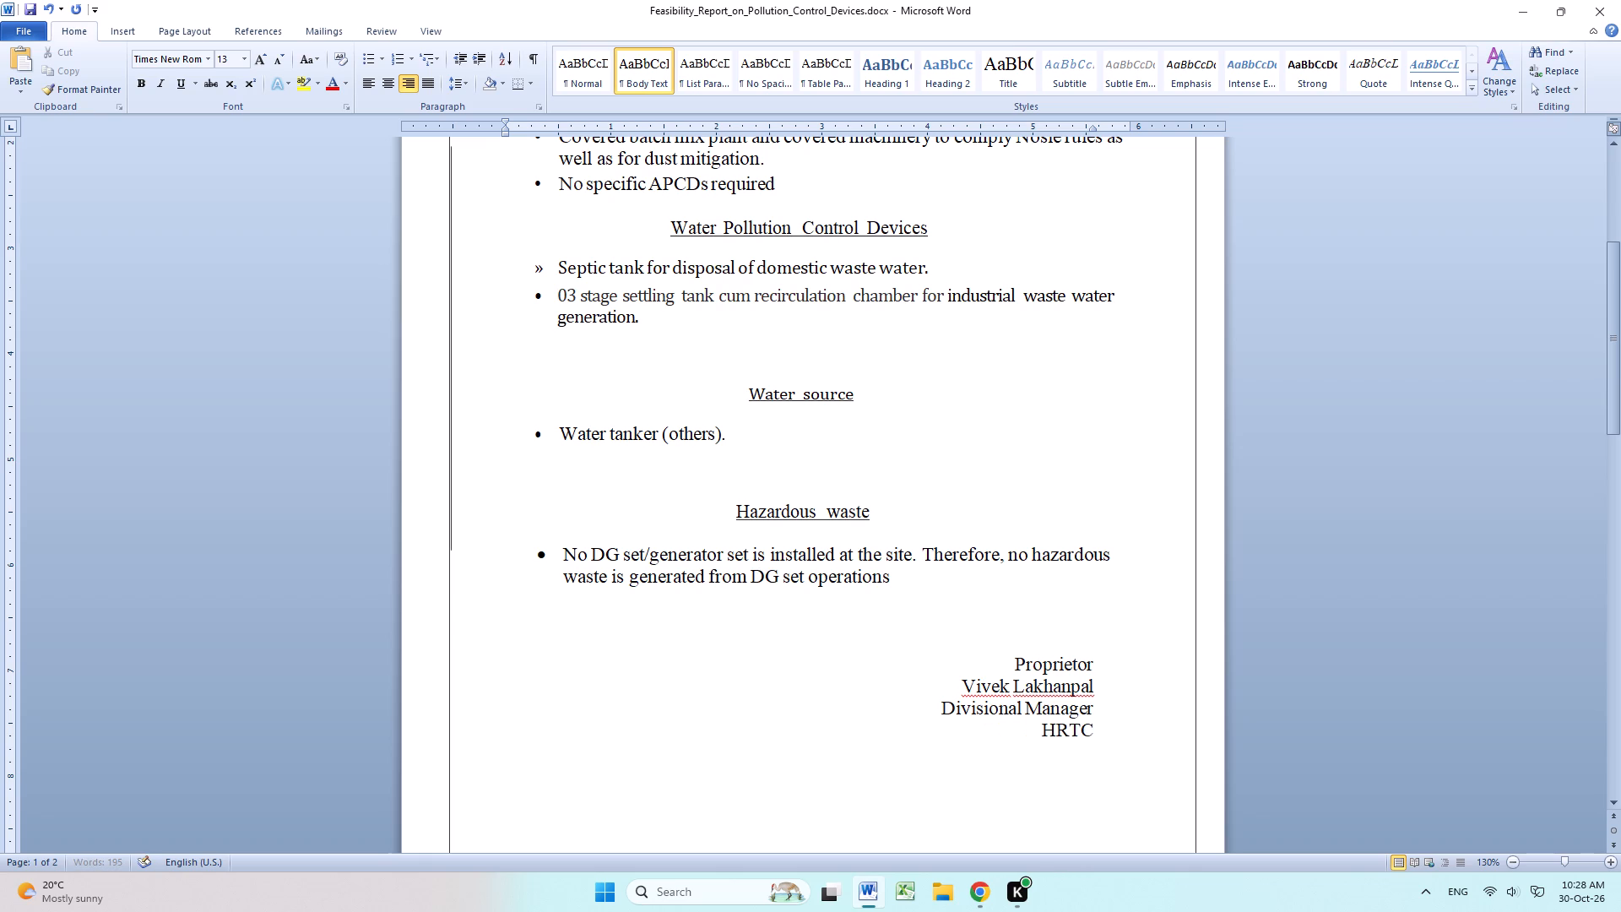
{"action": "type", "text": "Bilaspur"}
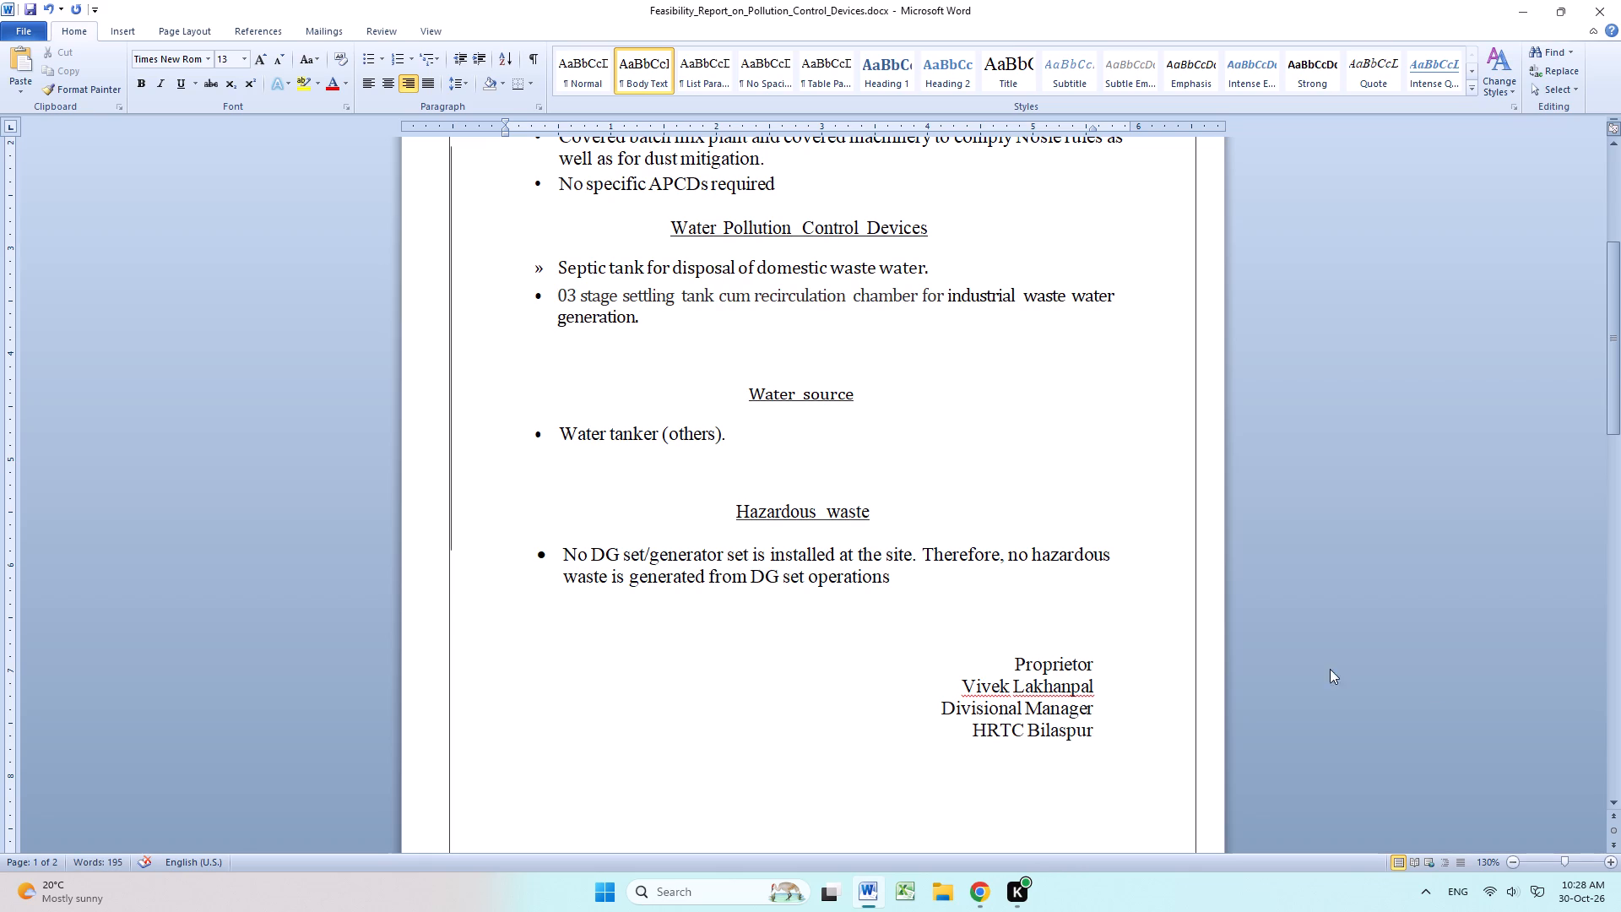
Make the signatory's name bold in the first page's signature block.
{"action": "left_click_drag", "start_coordinate": [1100, 688], "coordinate": [989, 688]}
{"action": "right_click", "coordinate": [989, 688]}
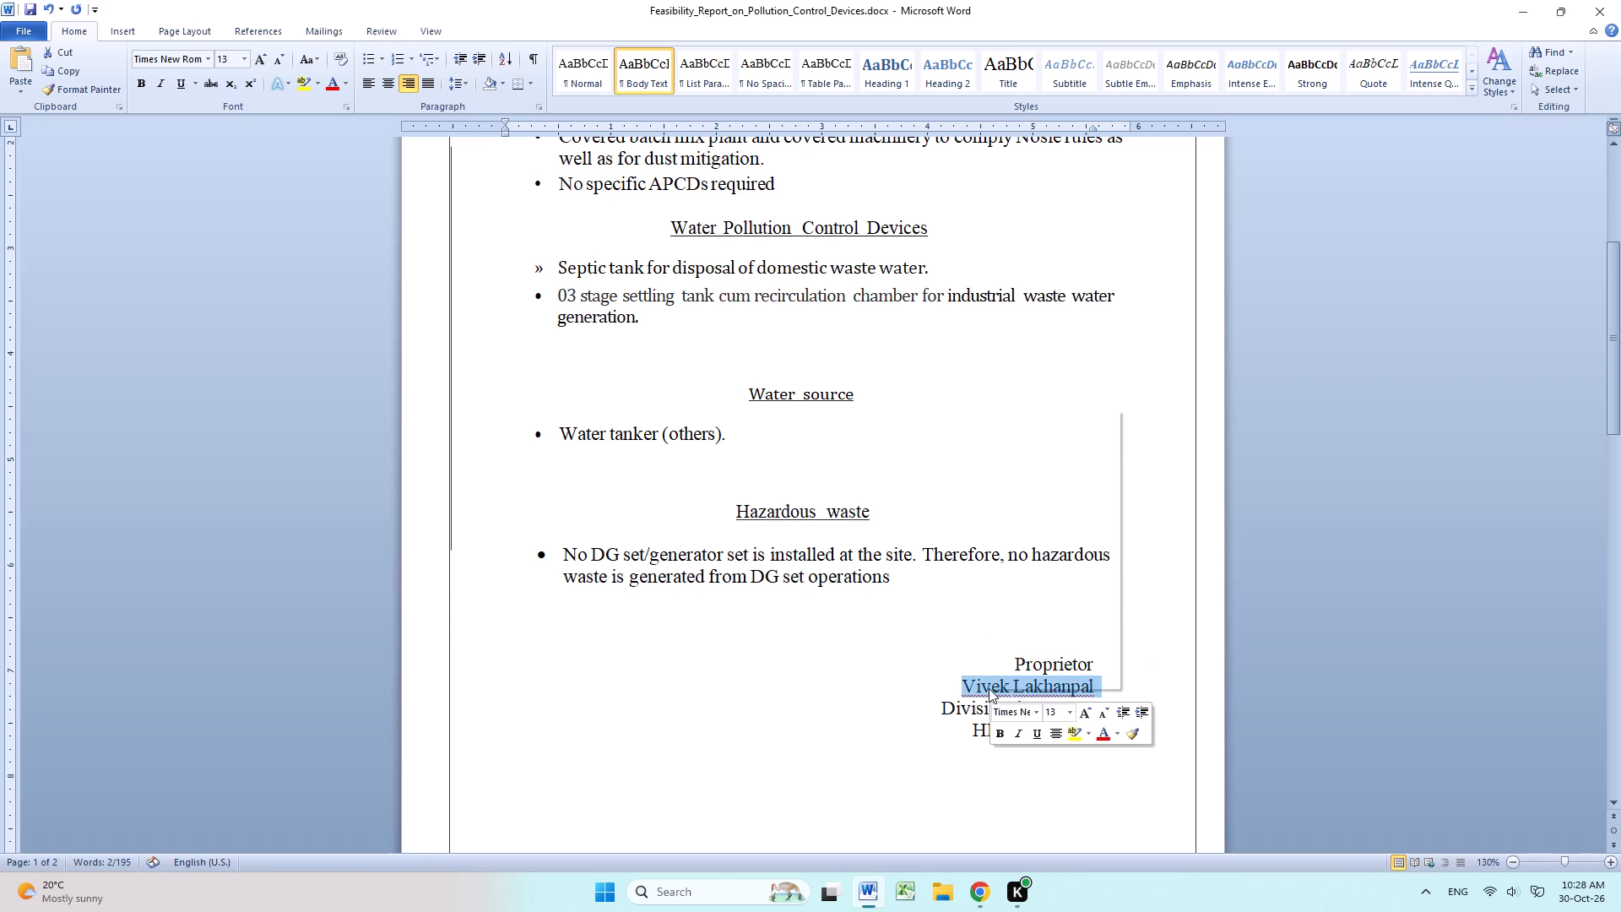
{"action": "left_click", "coordinate": [924, 795]}
{"action": "left_click", "coordinate": [1109, 681]}
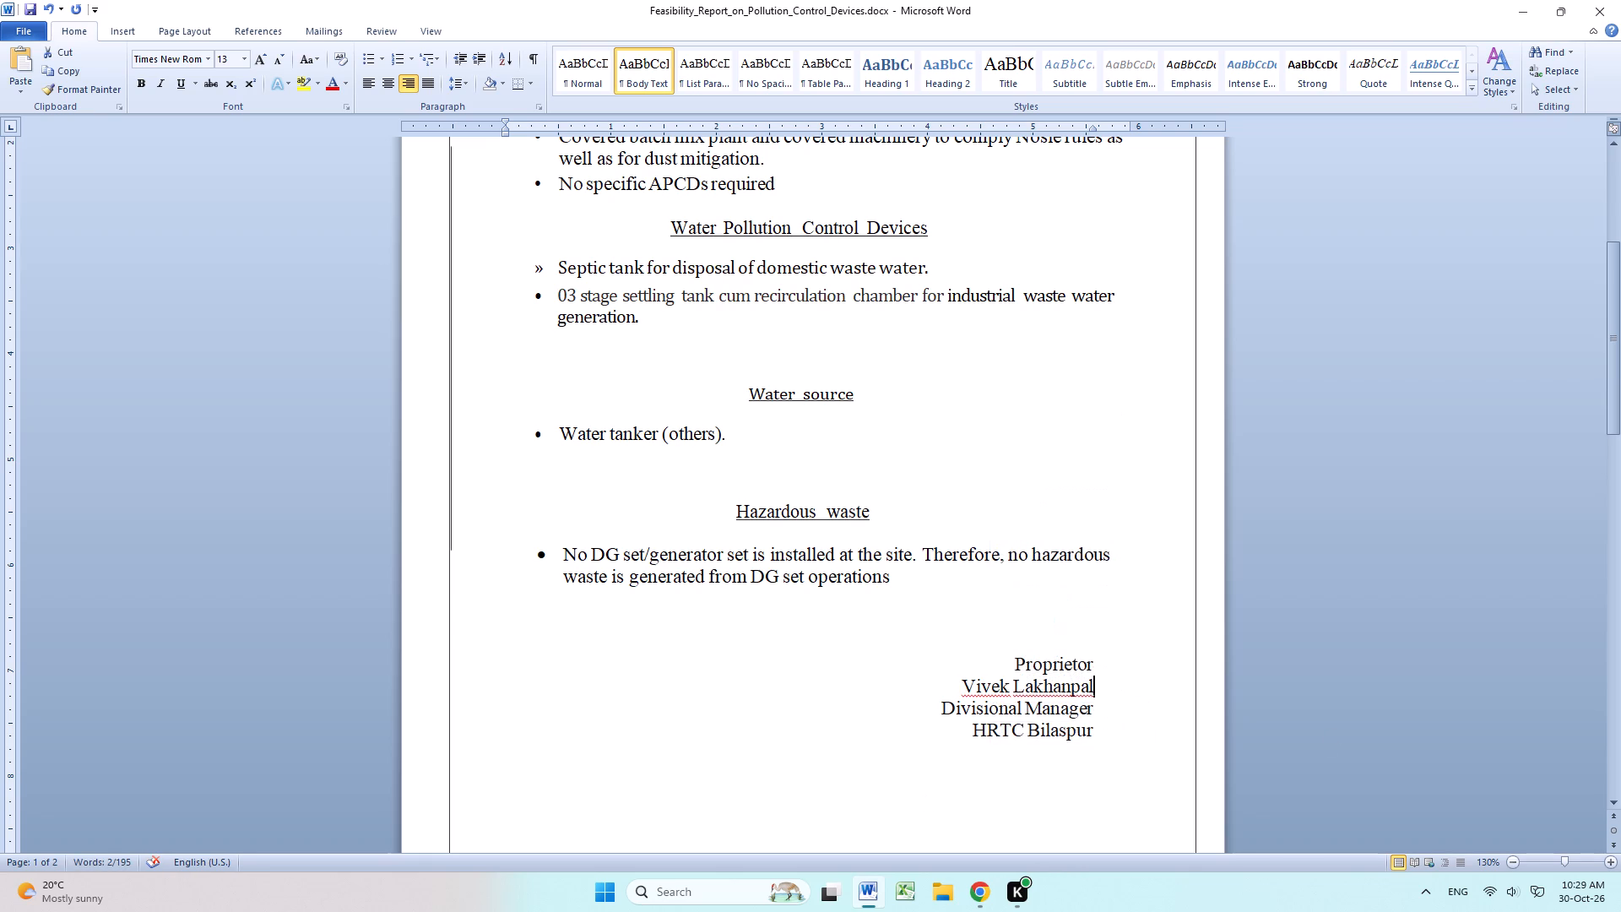
{"action": "left_click_drag", "start_coordinate": [1106, 687], "coordinate": [970, 695]}
{"action": "key", "text": "ctrl+b"}
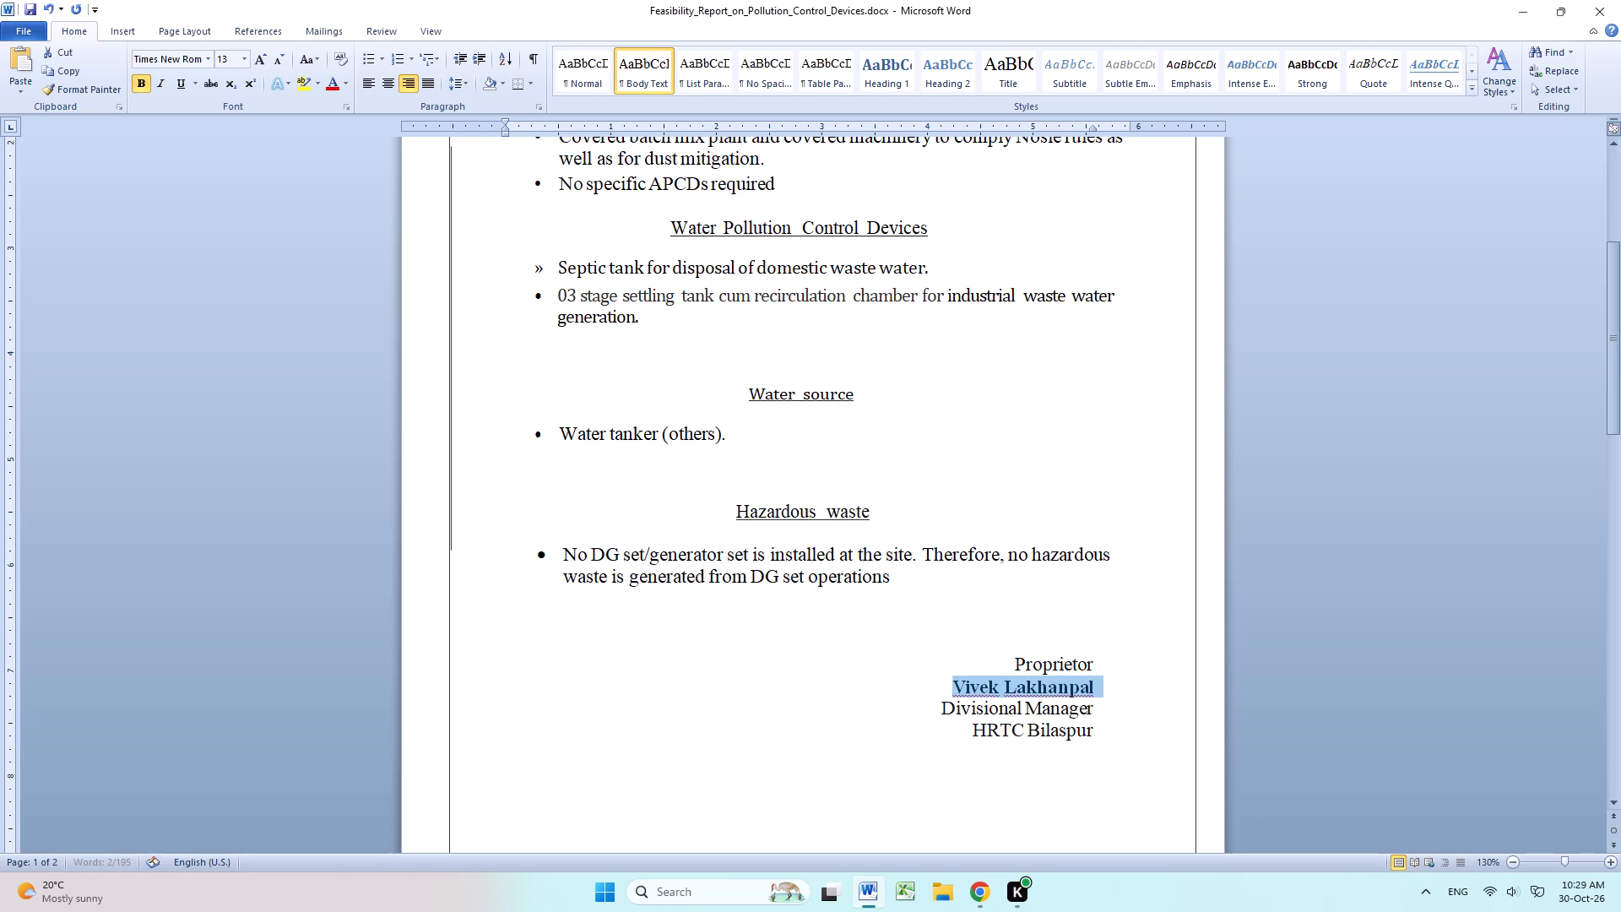
{"action": "left_click", "coordinate": [1059, 775]}
Insert three blank lines between Proprietor and the signatory's name to leave signing space, and check the first page's layout.
{"action": "scroll", "coordinate": [1103, 815], "scroll_direction": "up", "scroll_amount": 3}
{"action": "scroll", "coordinate": [1114, 824], "scroll_direction": "down", "scroll_amount": 1}
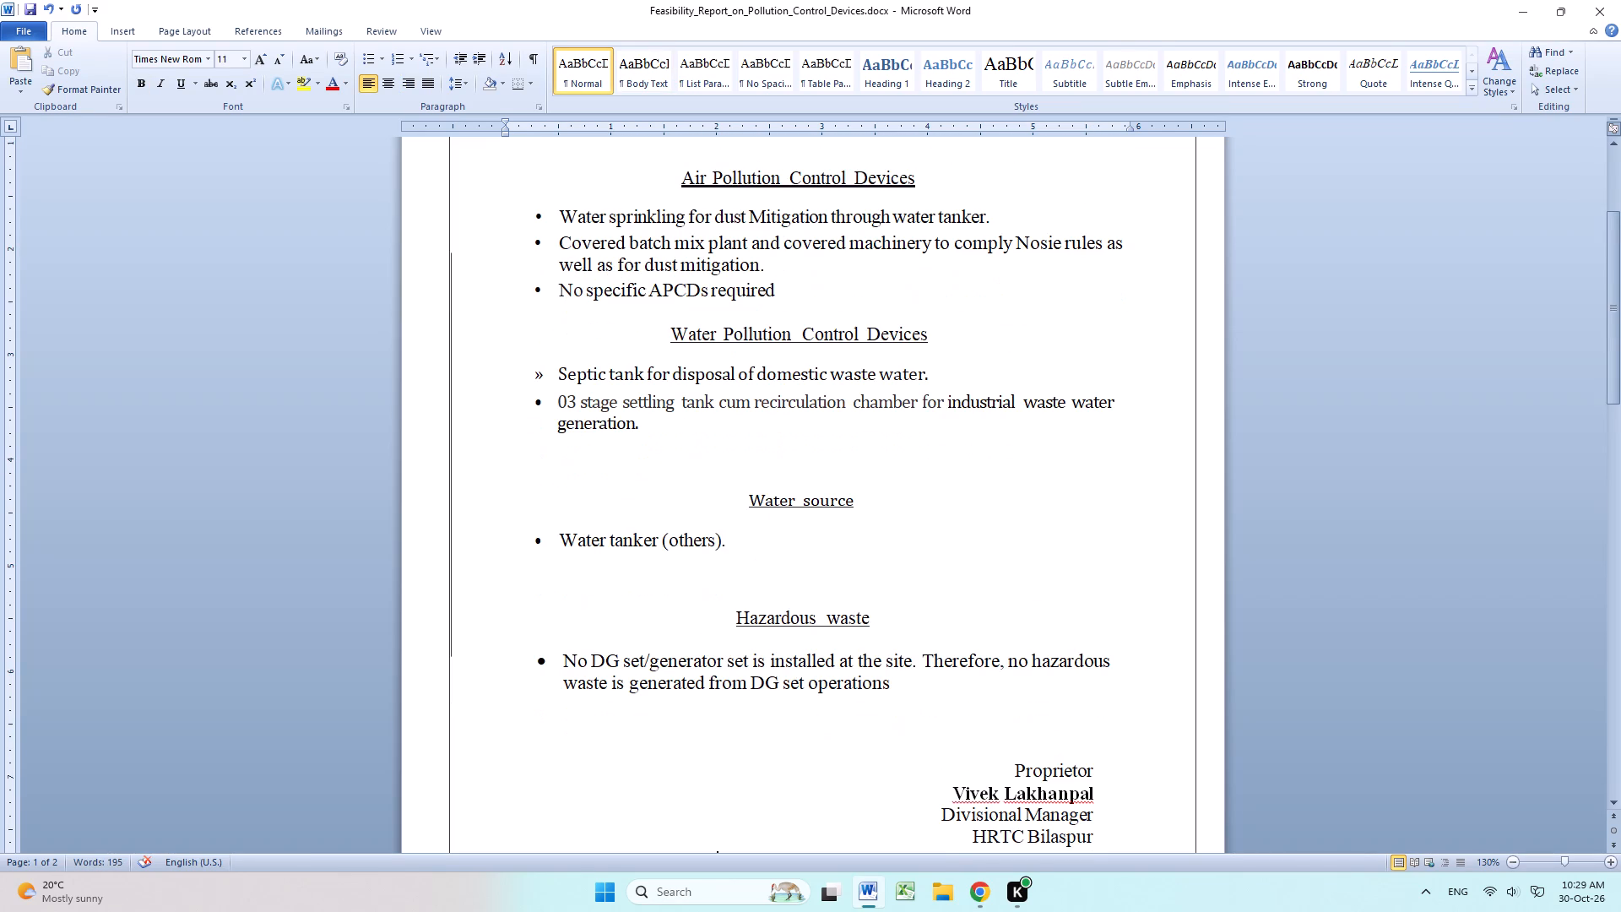
{"action": "left_click", "coordinate": [1100, 770]}
{"action": "left_click", "coordinate": [1047, 709]}
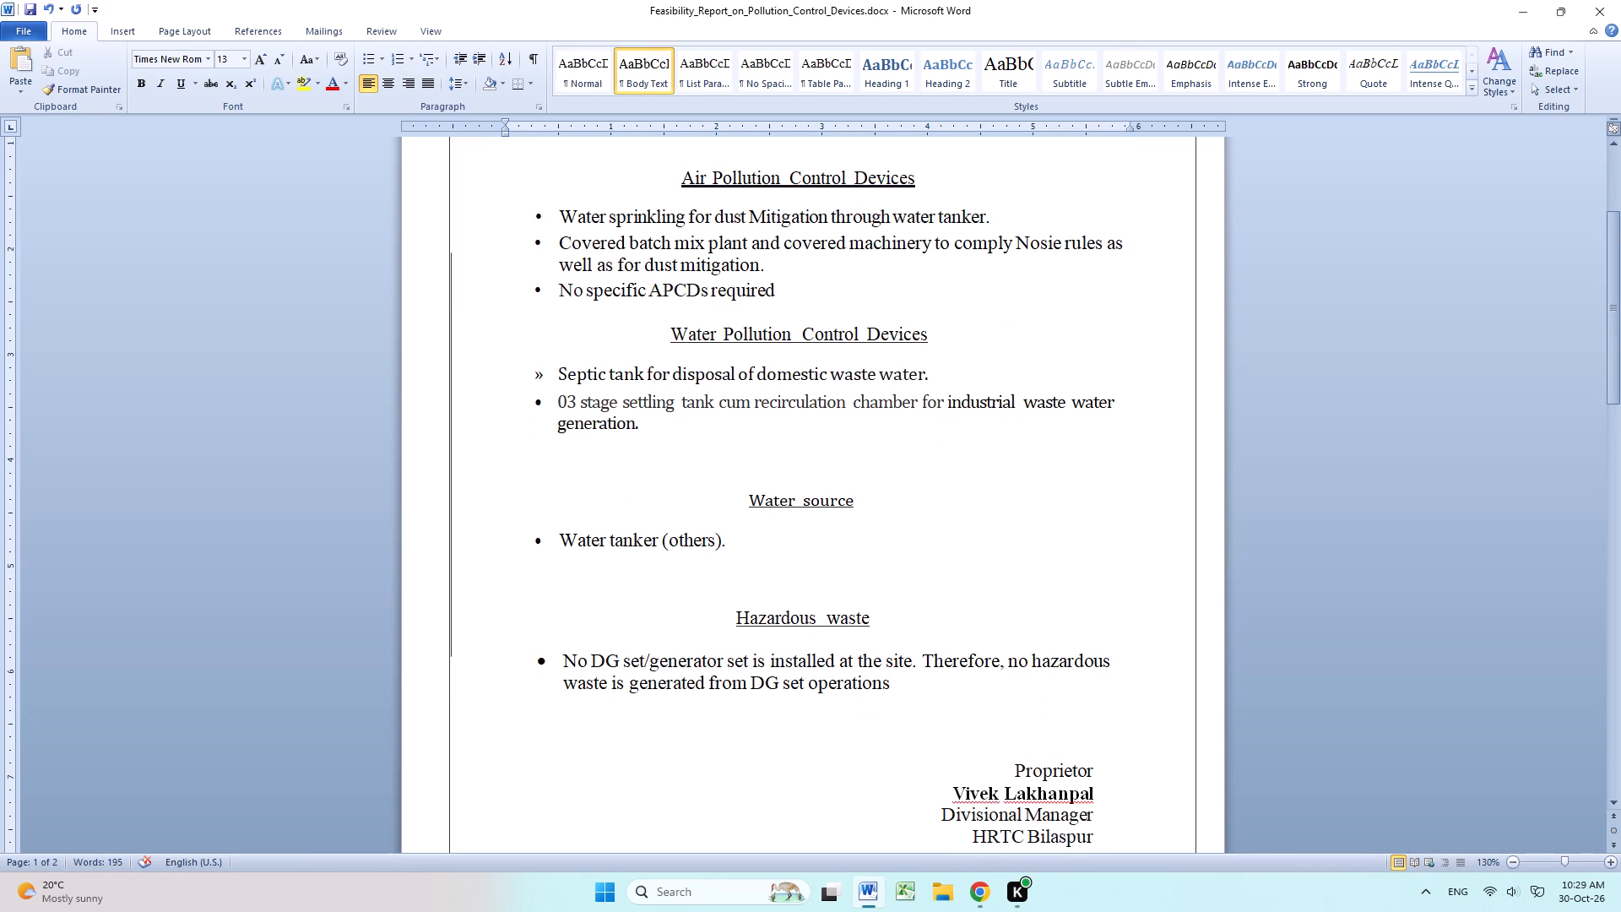
{"action": "left_click", "coordinate": [1103, 767]}
{"action": "key", "text": "Return"}
{"action": "key", "text": "Return"}
{"action": "key", "text": "Return"}
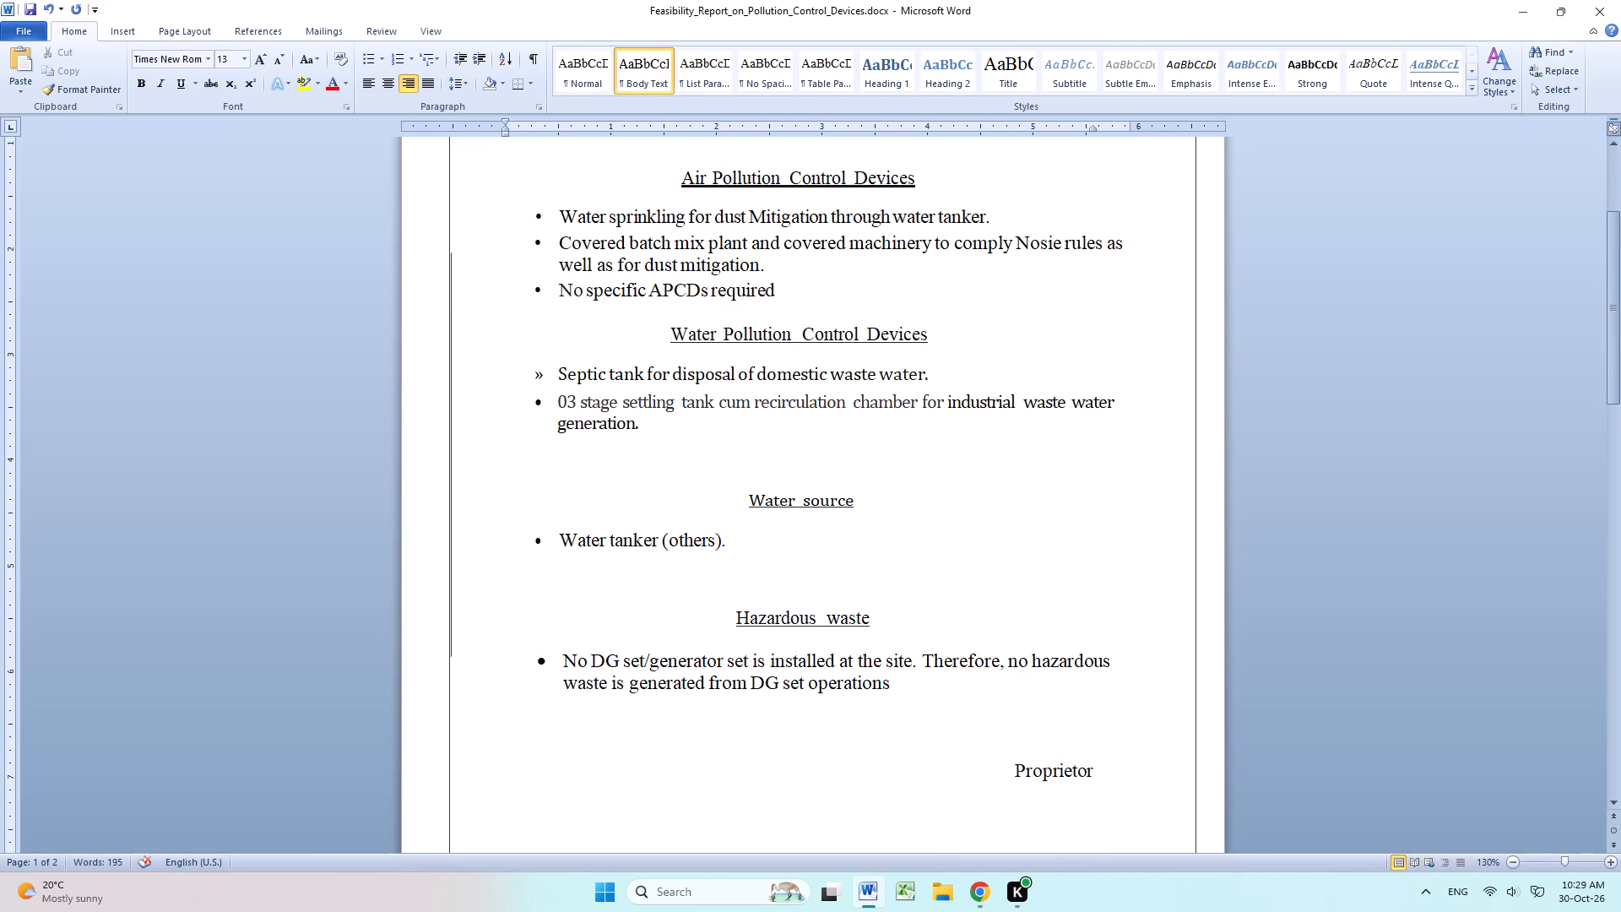
{"action": "scroll", "coordinate": [1061, 579], "scroll_direction": "up", "scroll_amount": 5}
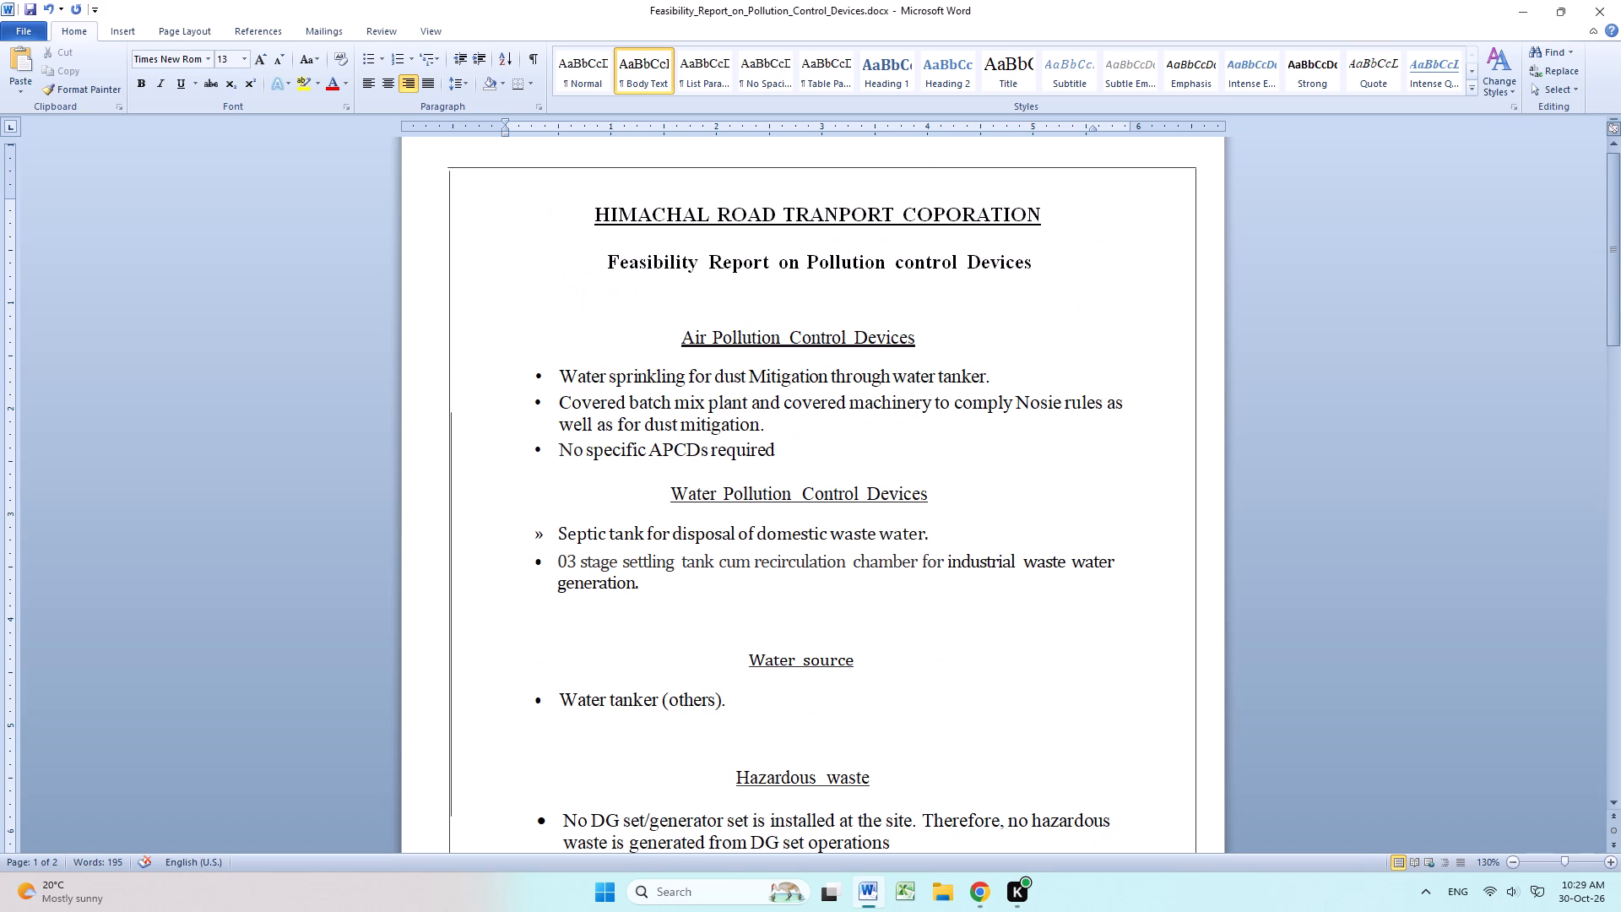
{"action": "scroll", "coordinate": [1037, 590], "scroll_direction": "down", "scroll_amount": 9}
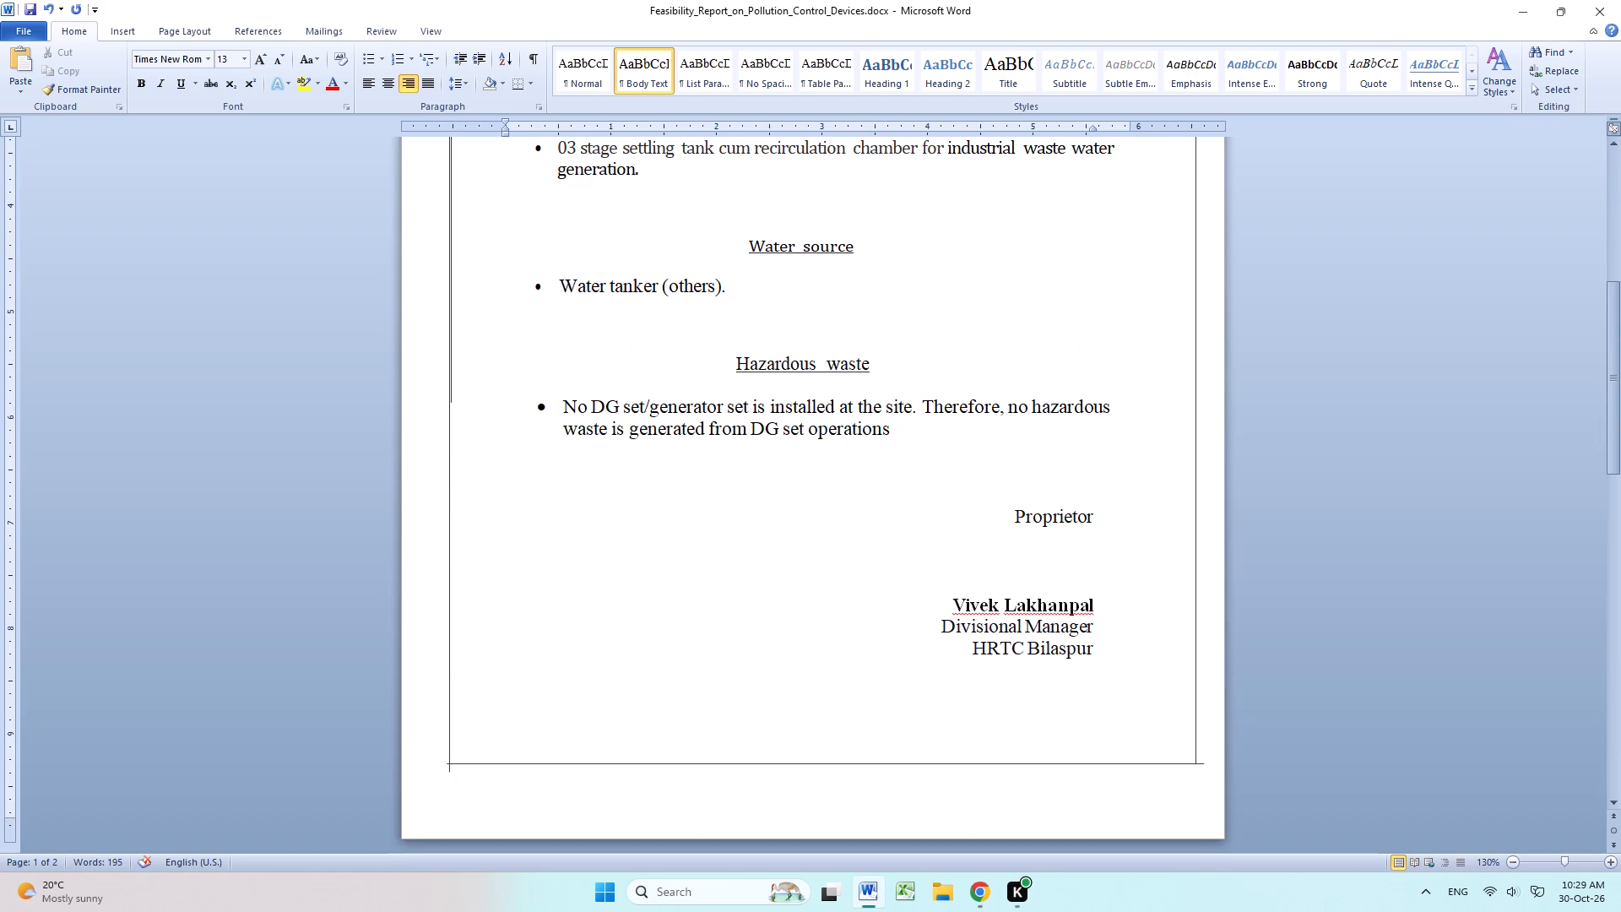
Left-align the signatory's name, Divisional Manager and HRTC Bilaspur lines, and remove the extra indent before Divisional Manager.
{"action": "left_click_drag", "start_coordinate": [951, 601], "coordinate": [1087, 669]}
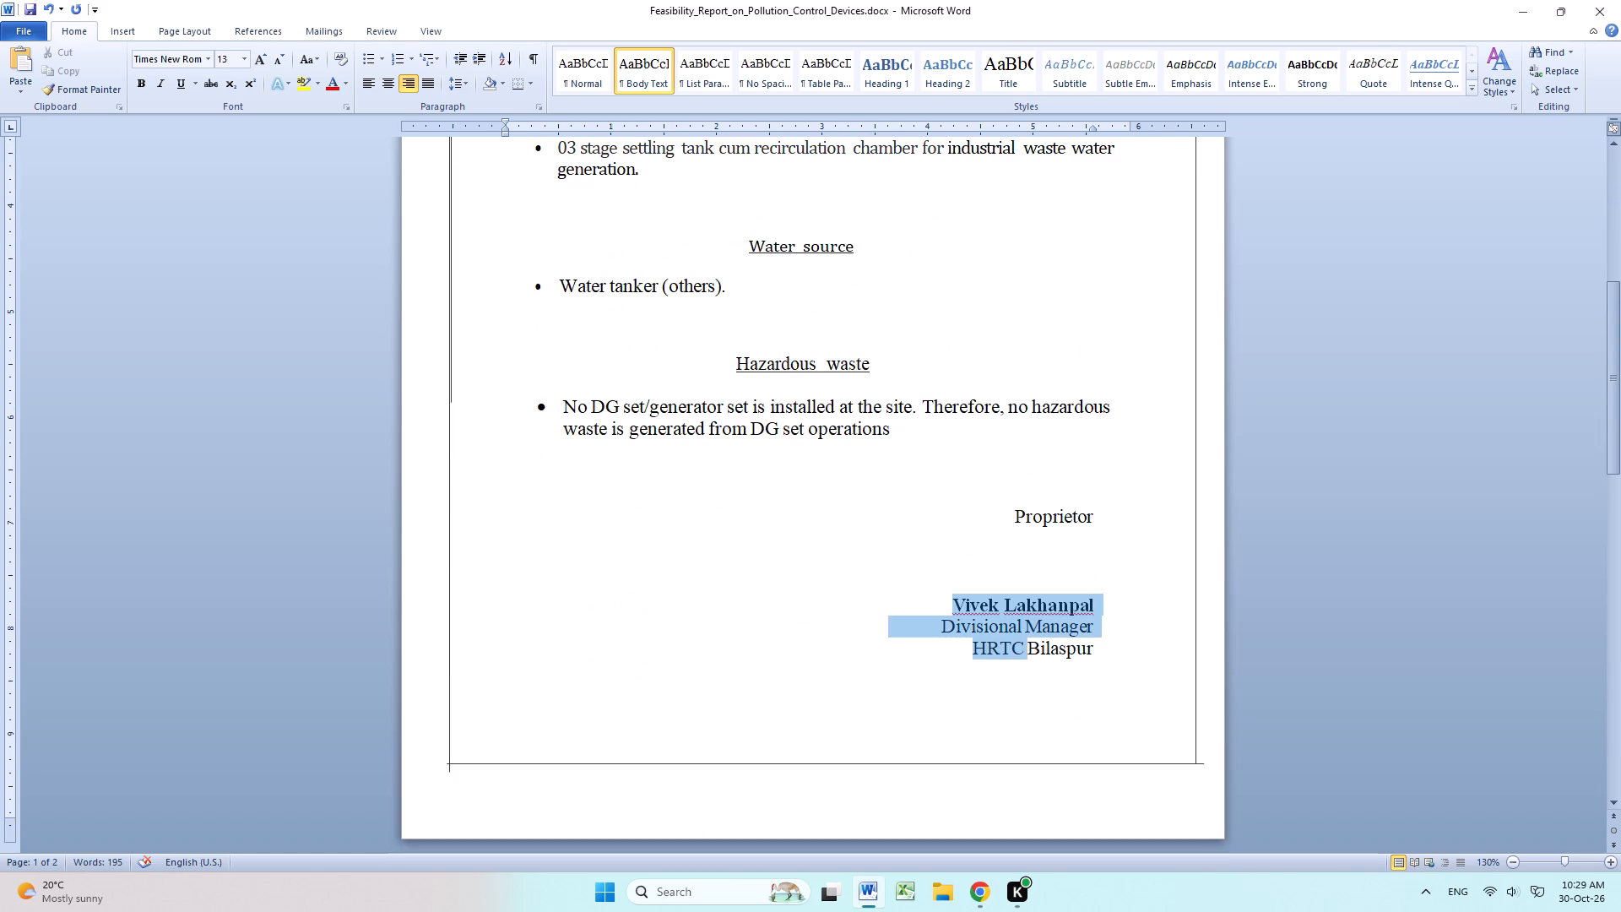
{"action": "left_click_drag", "start_coordinate": [1087, 669], "coordinate": [1088, 669]}
{"action": "left_click", "coordinate": [374, 84]}
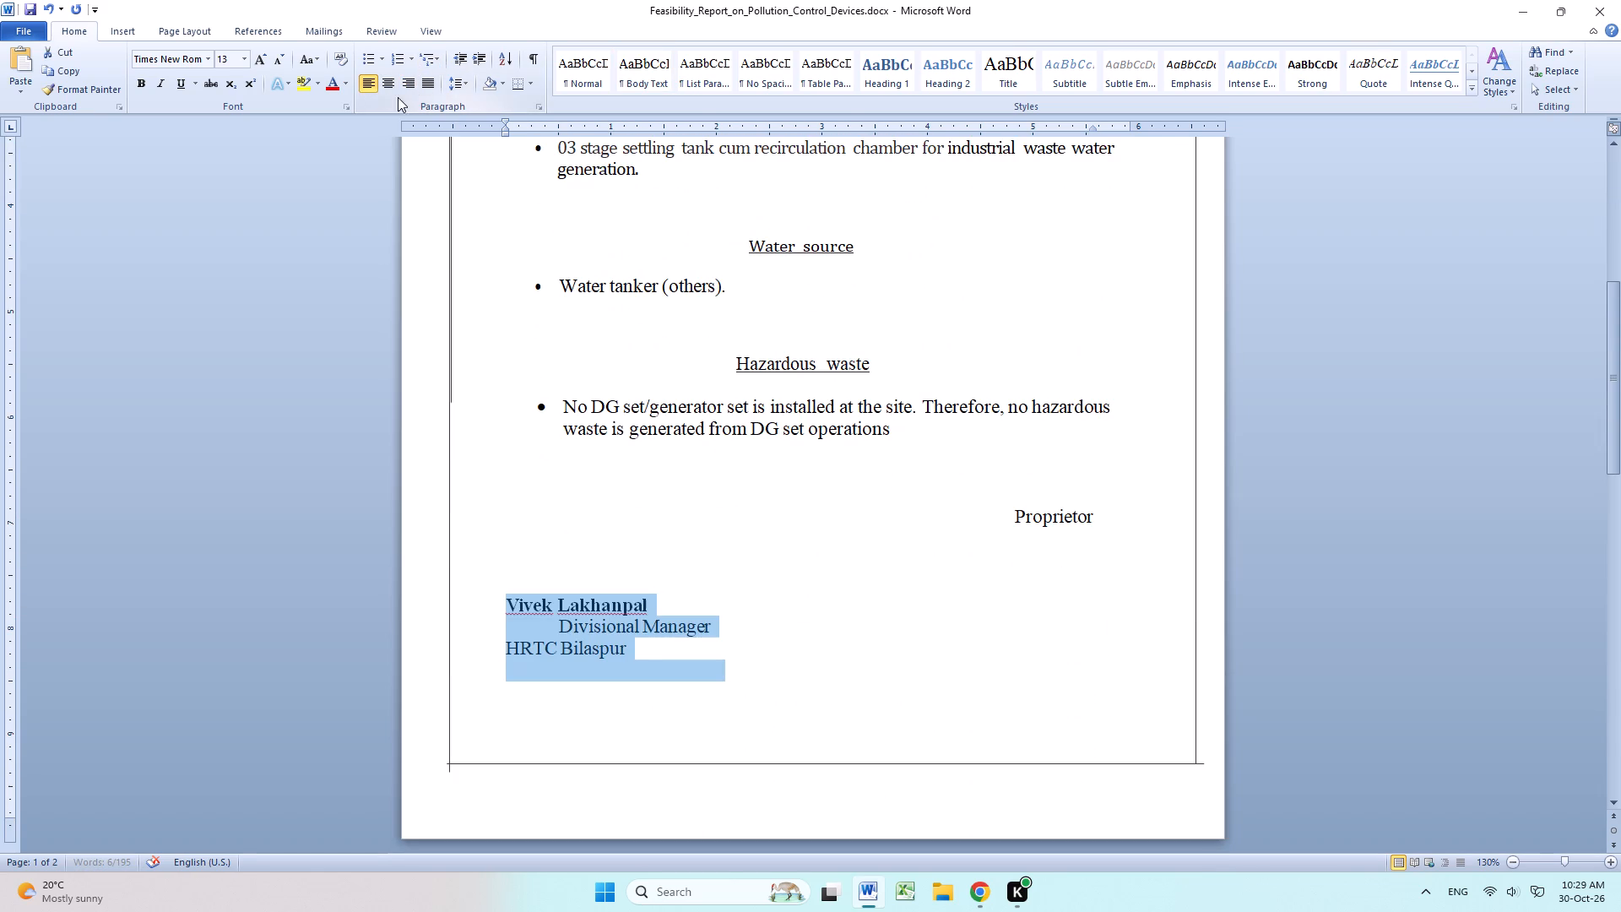
{"action": "left_click", "coordinate": [581, 705]}
{"action": "left_click", "coordinate": [561, 627]}
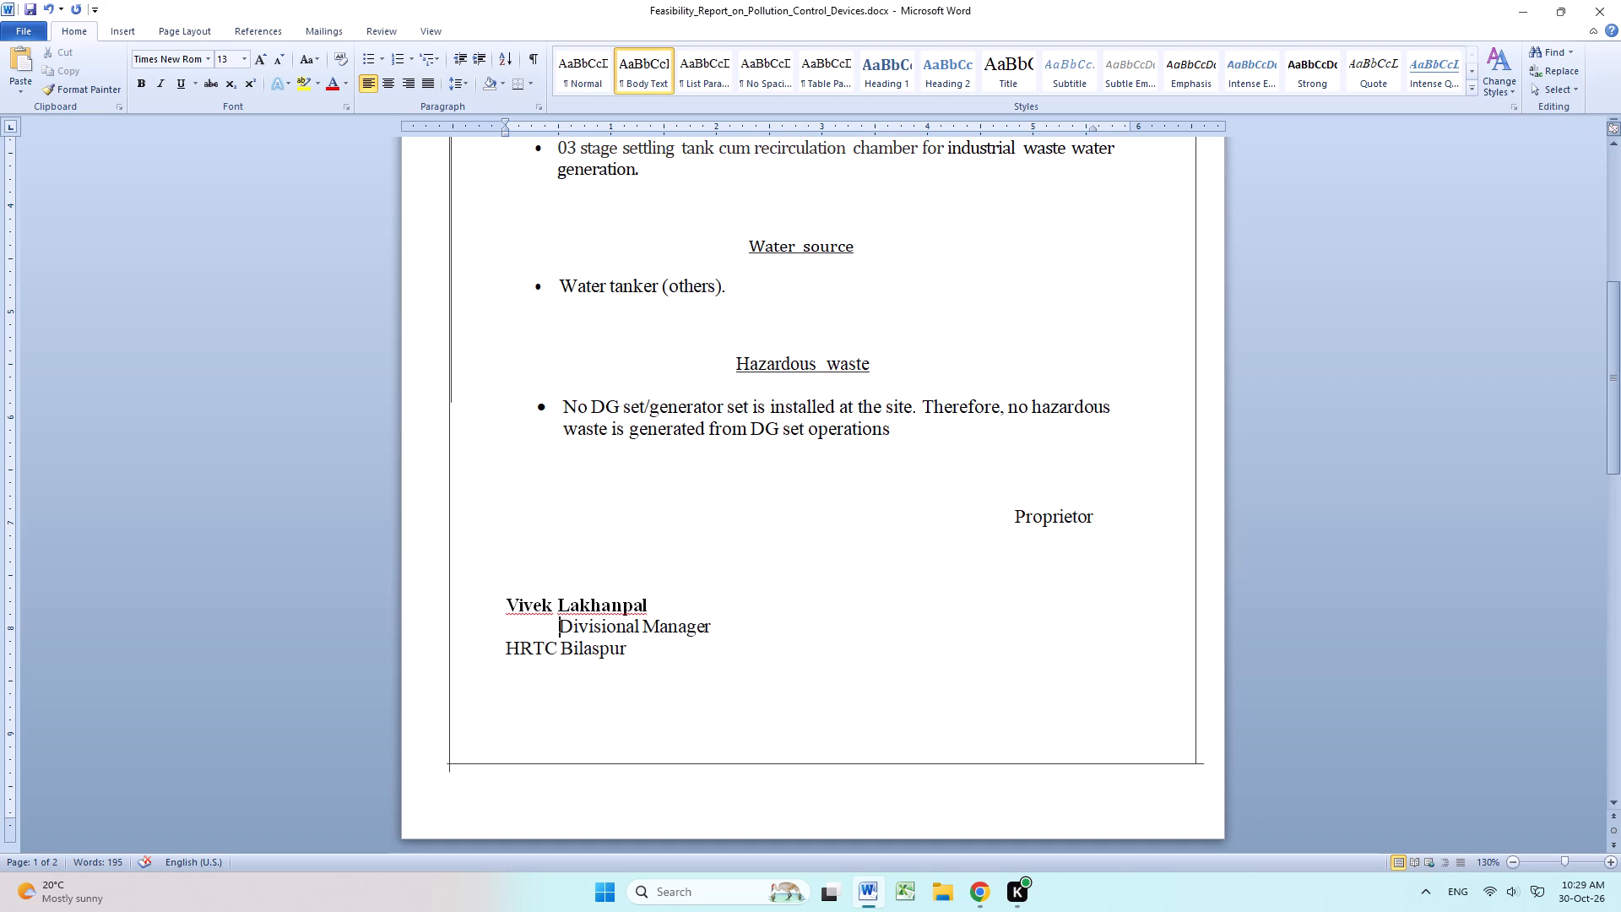
{"action": "key", "text": "BackSpace"}
Indent the signatory's name by eight tab stops so it sits on one line in the area beneath Proprietor.
{"action": "left_click", "coordinate": [515, 606]}
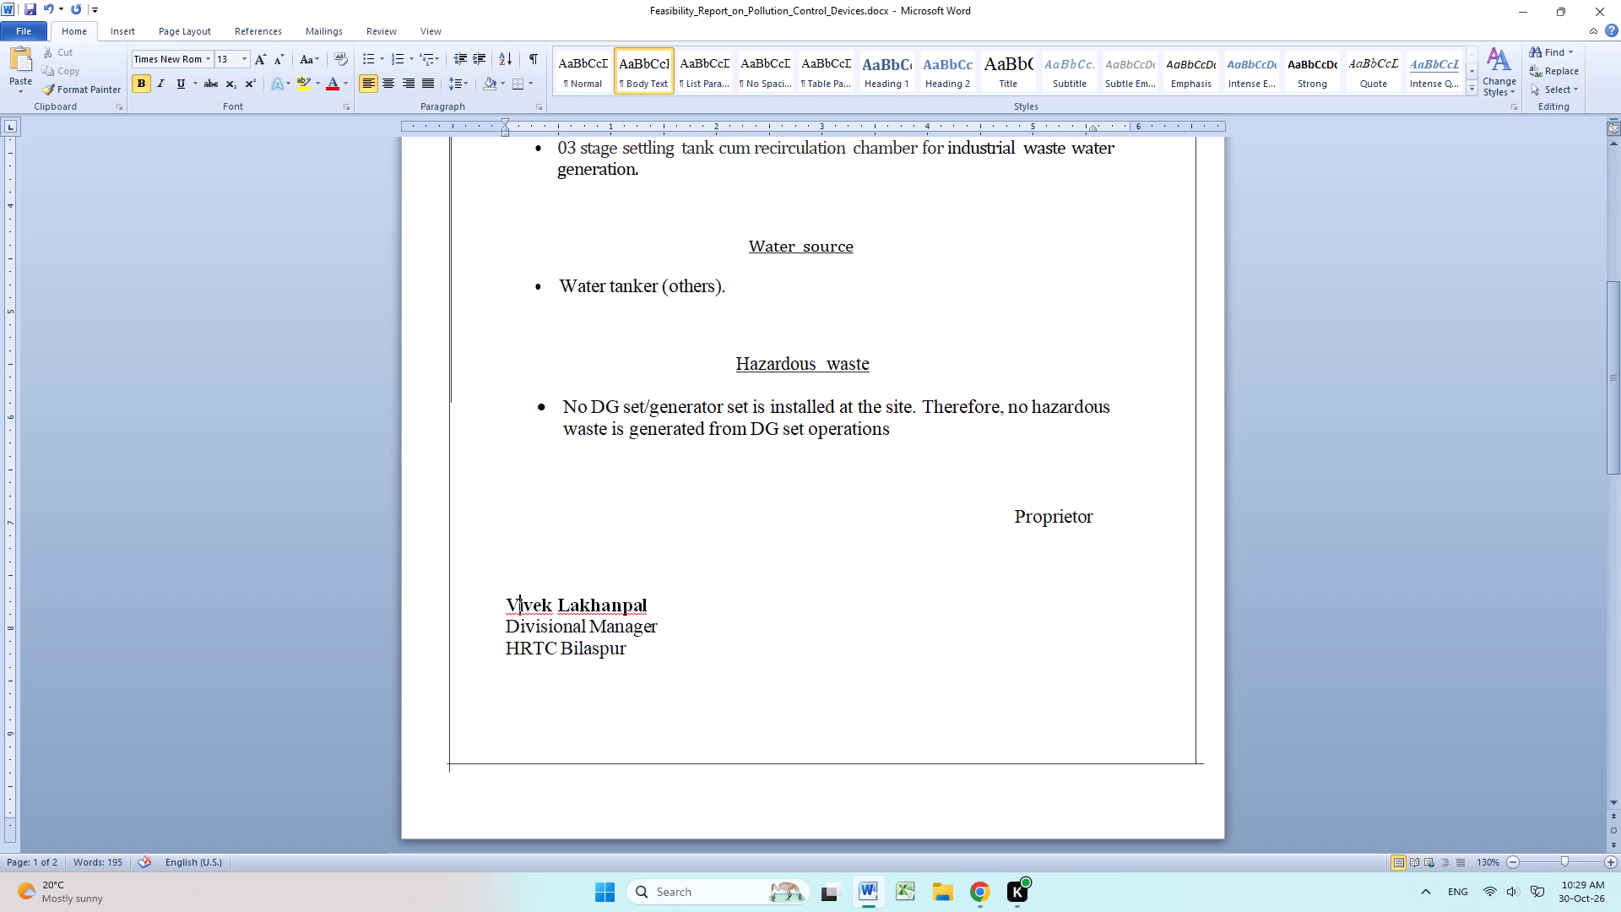
{"action": "left_click", "coordinate": [505, 603]}
{"action": "key", "text": "Tab"}
{"action": "key", "text": "Tab"}
{"action": "key", "text": "Tab"}
{"action": "key", "text": "Tab"}
{"action": "key", "text": "Tab"}
{"action": "key", "text": "Tab"}
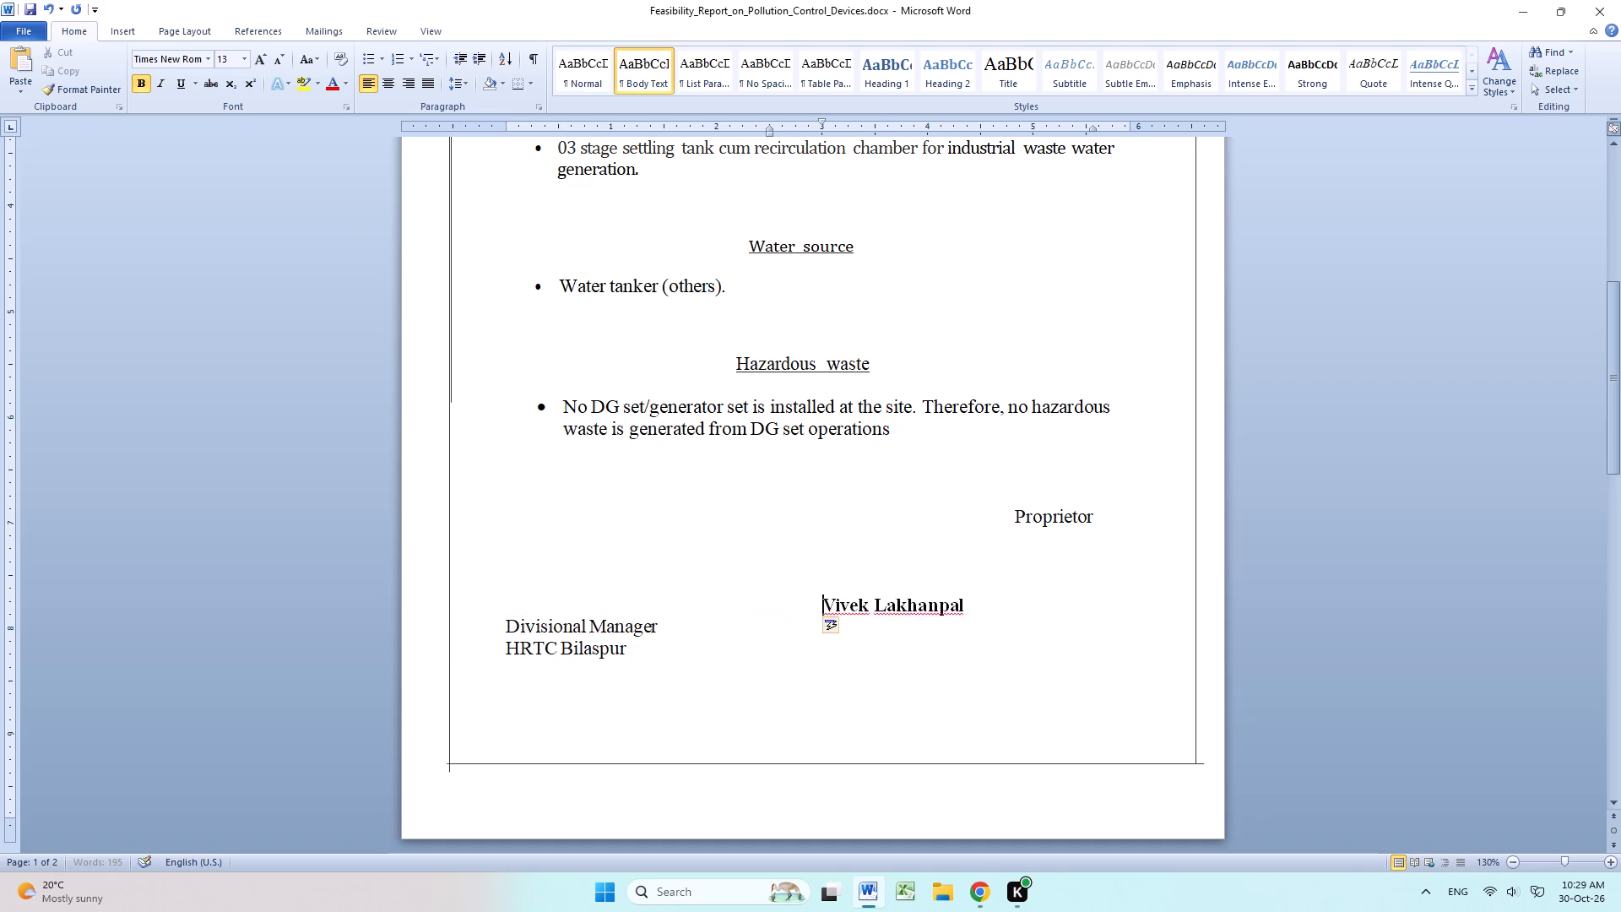
{"action": "key", "text": "Tab"}
{"action": "key", "text": "Tab"}
{"action": "key", "text": "Tab"}
{"action": "key", "text": "Tab"}
{"action": "key", "text": "BackSpace"}
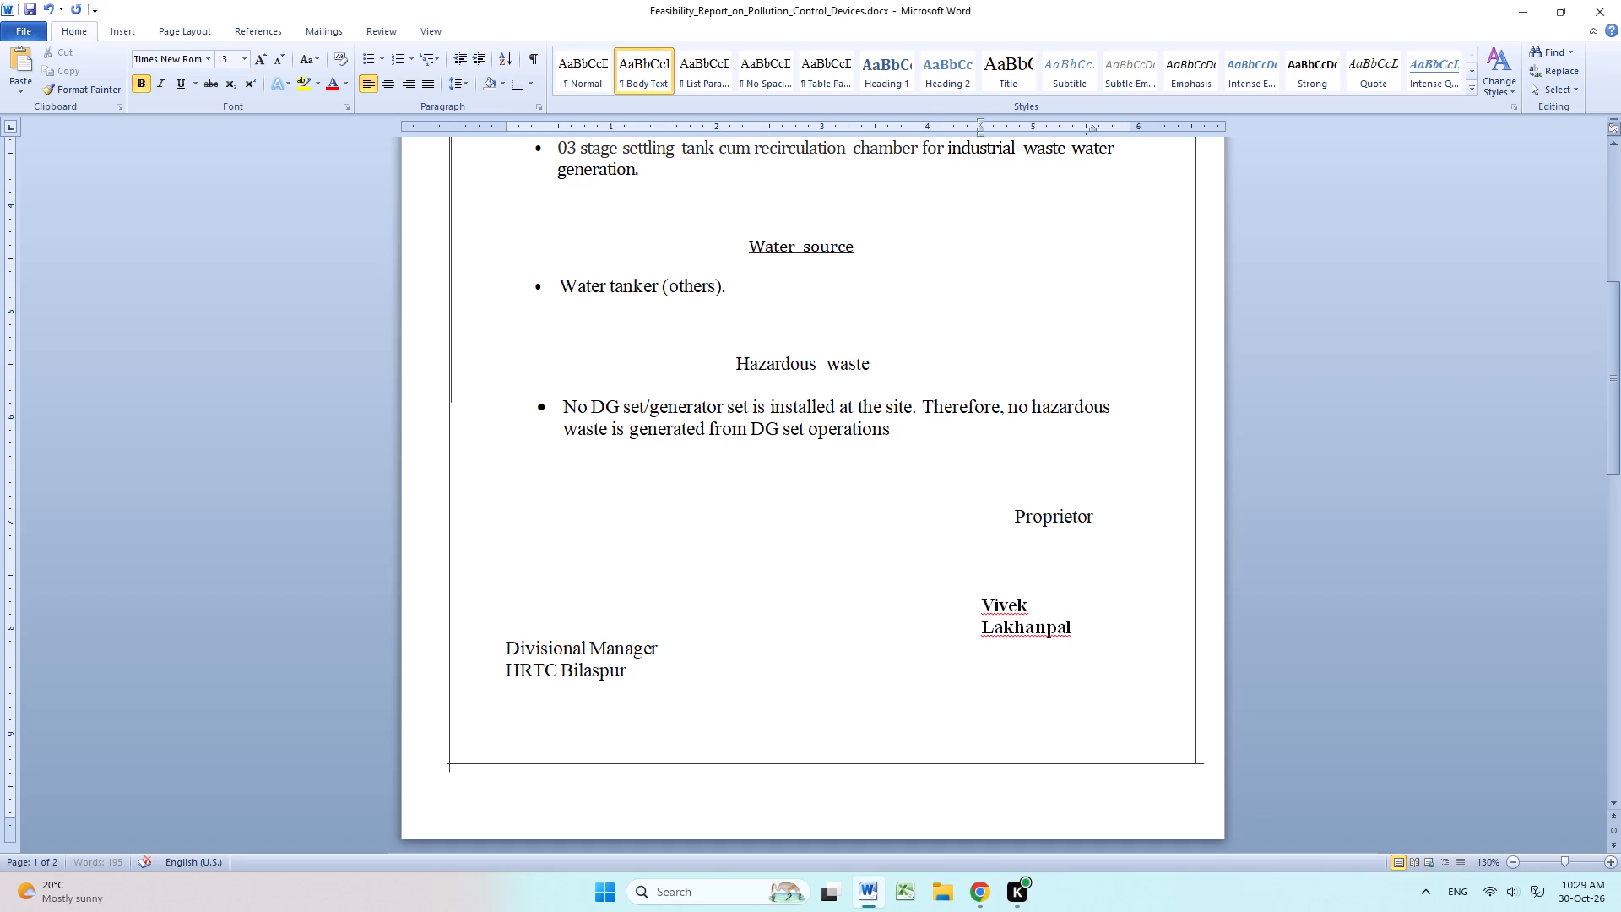
{"action": "key", "text": "BackSpace"}
Indent the Divisional Manager line by eight tab stops so it starts directly under the signatory's name.
{"action": "left_click", "coordinate": [506, 623]}
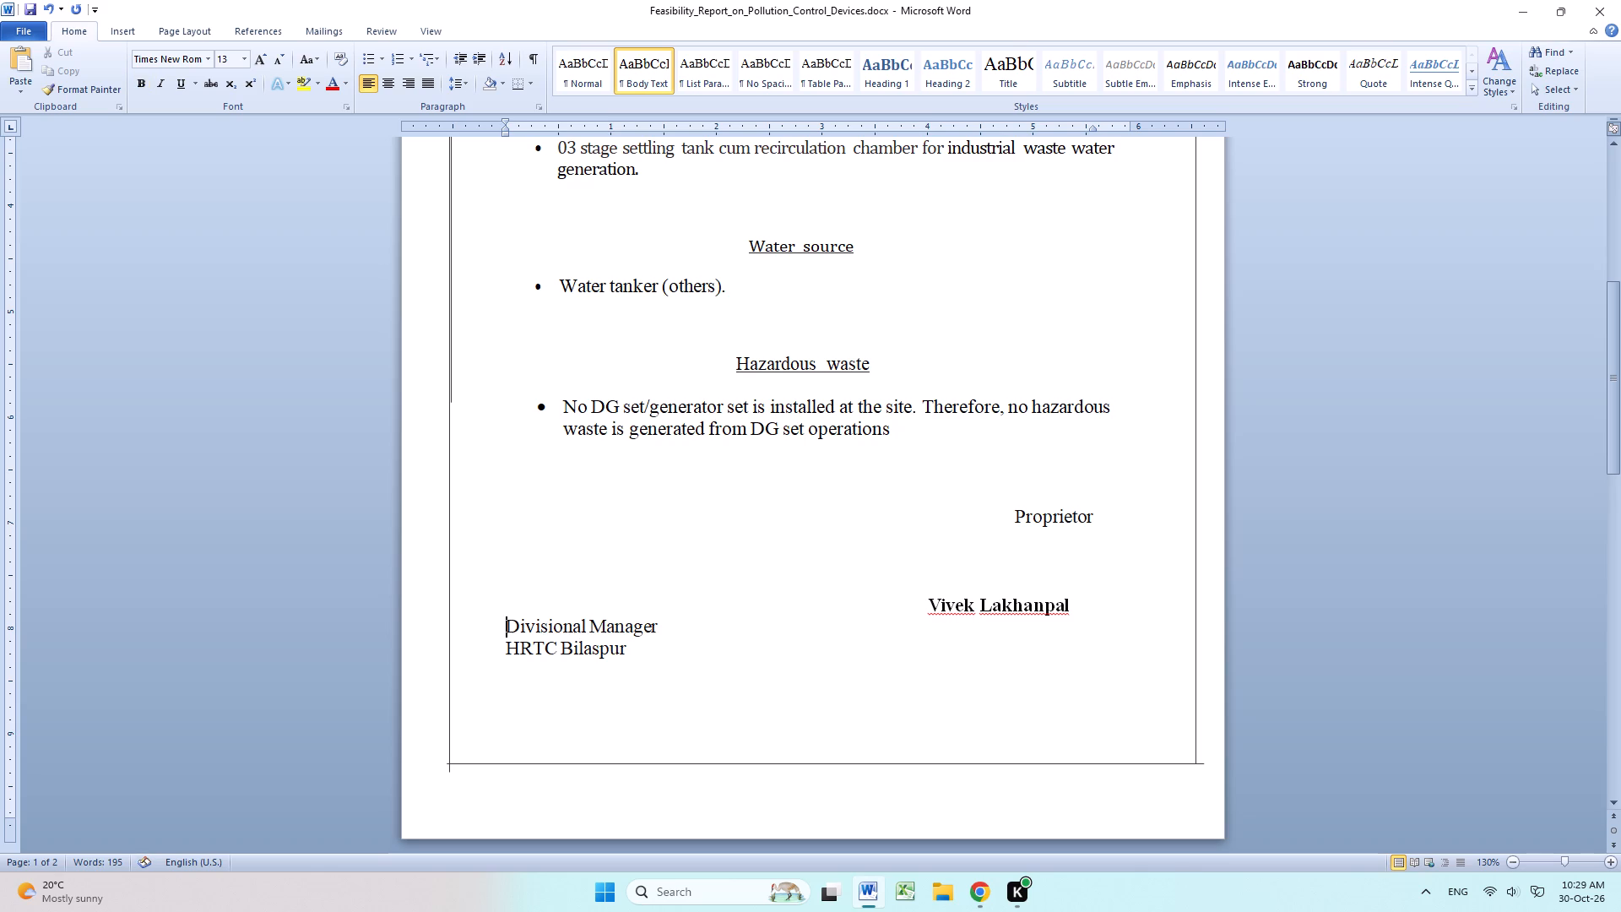
{"action": "key", "text": "Tab"}
{"action": "key", "text": "Tab"}
{"action": "key", "text": "Tab"}
{"action": "key", "text": "Tab"}
{"action": "key", "text": "Tab"}
{"action": "key", "text": "Tab"}
{"action": "key", "text": "Tab"}
{"action": "key", "text": "Tab"}
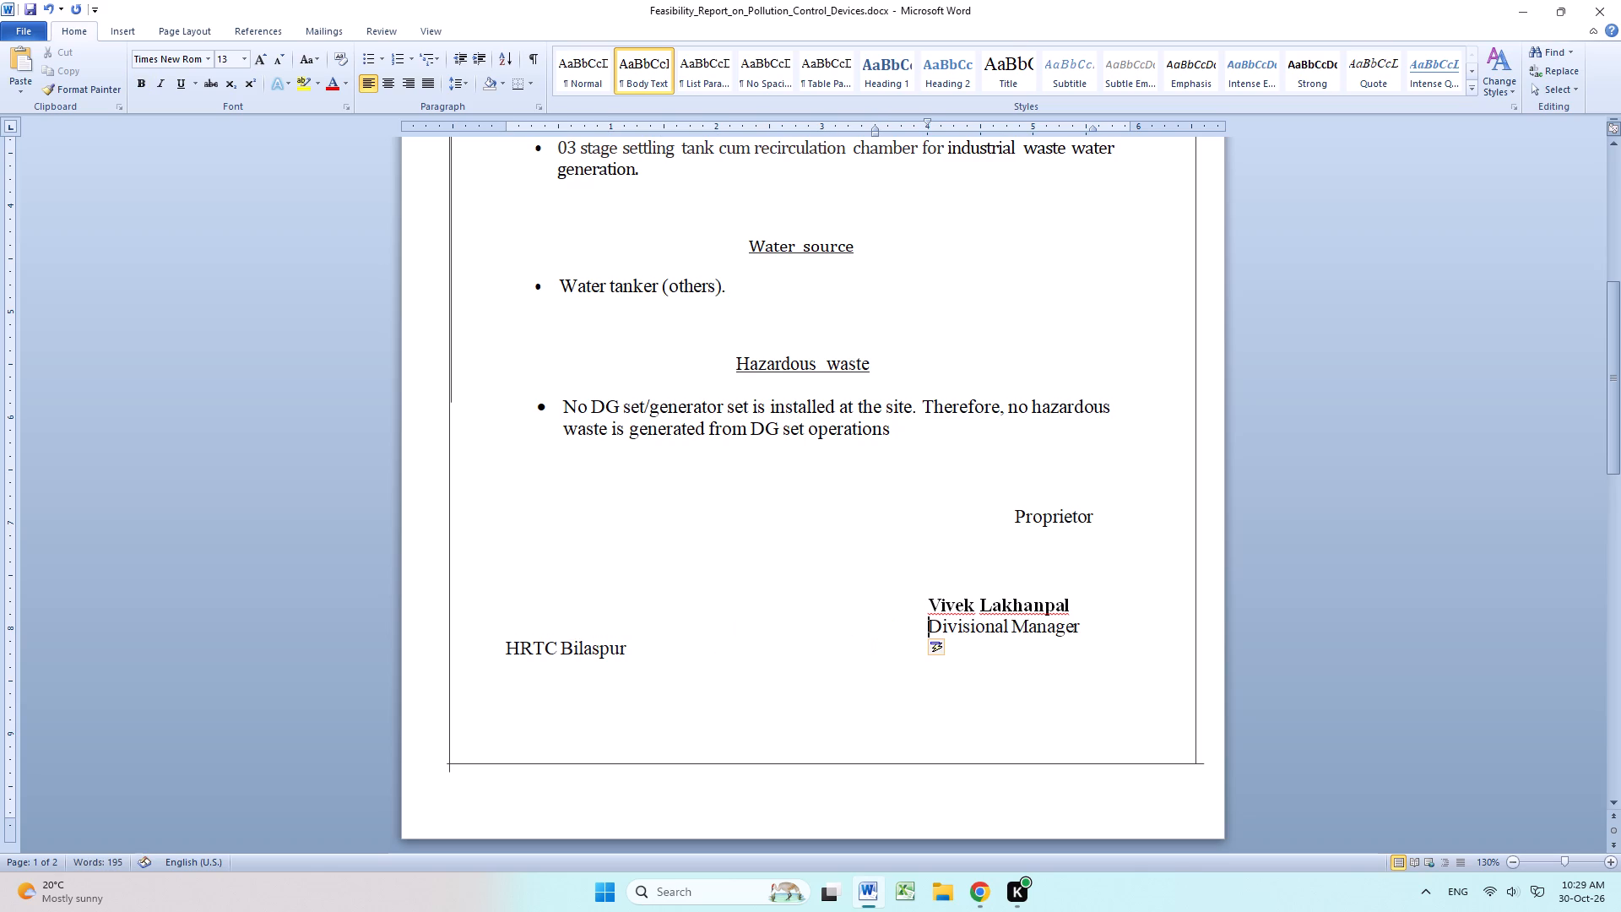
Indent the HRTC Bilaspur line to match the two lines above it, and save the report.
{"action": "left_click", "coordinate": [510, 649]}
{"action": "key", "text": "Tab"}
{"action": "key", "text": "Tab"}
{"action": "key", "text": "Tab"}
{"action": "key", "text": "Tab"}
{"action": "key", "text": "Tab"}
{"action": "key", "text": "Tab"}
{"action": "key", "text": "Tab"}
{"action": "key", "text": "Tab"}
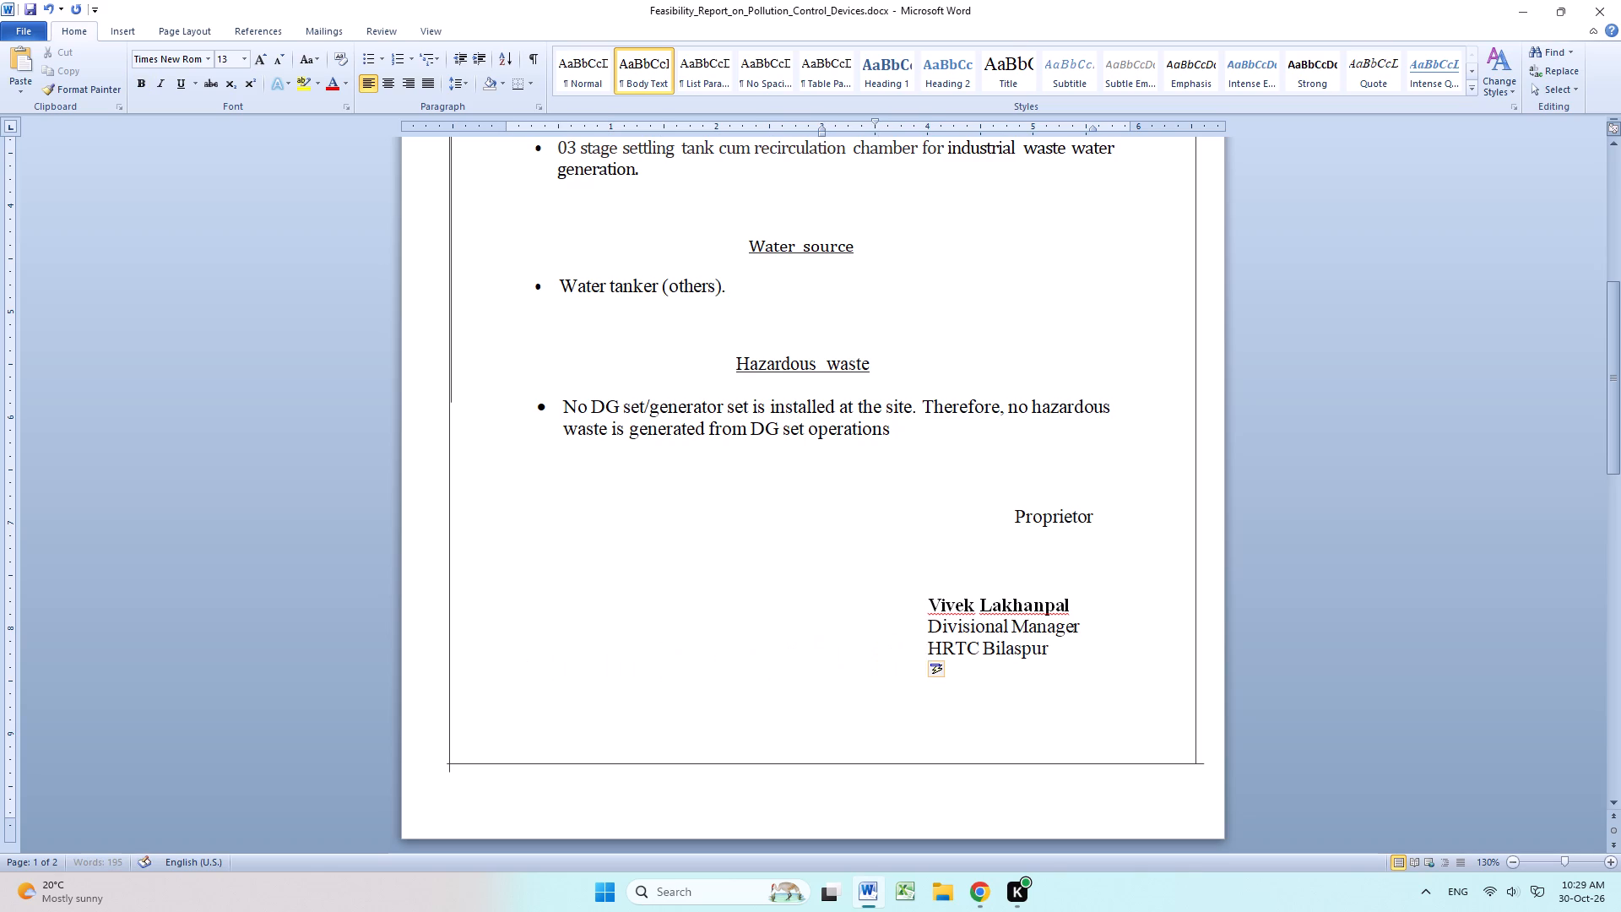
{"action": "key", "text": "ctrl+s"}
Proofread the first page's Air Pollution Control Devices bullets on dust mitigation, covered plant and machinery, and noise rules.
{"action": "scroll", "coordinate": [560, 671], "scroll_direction": "up", "scroll_amount": 6}
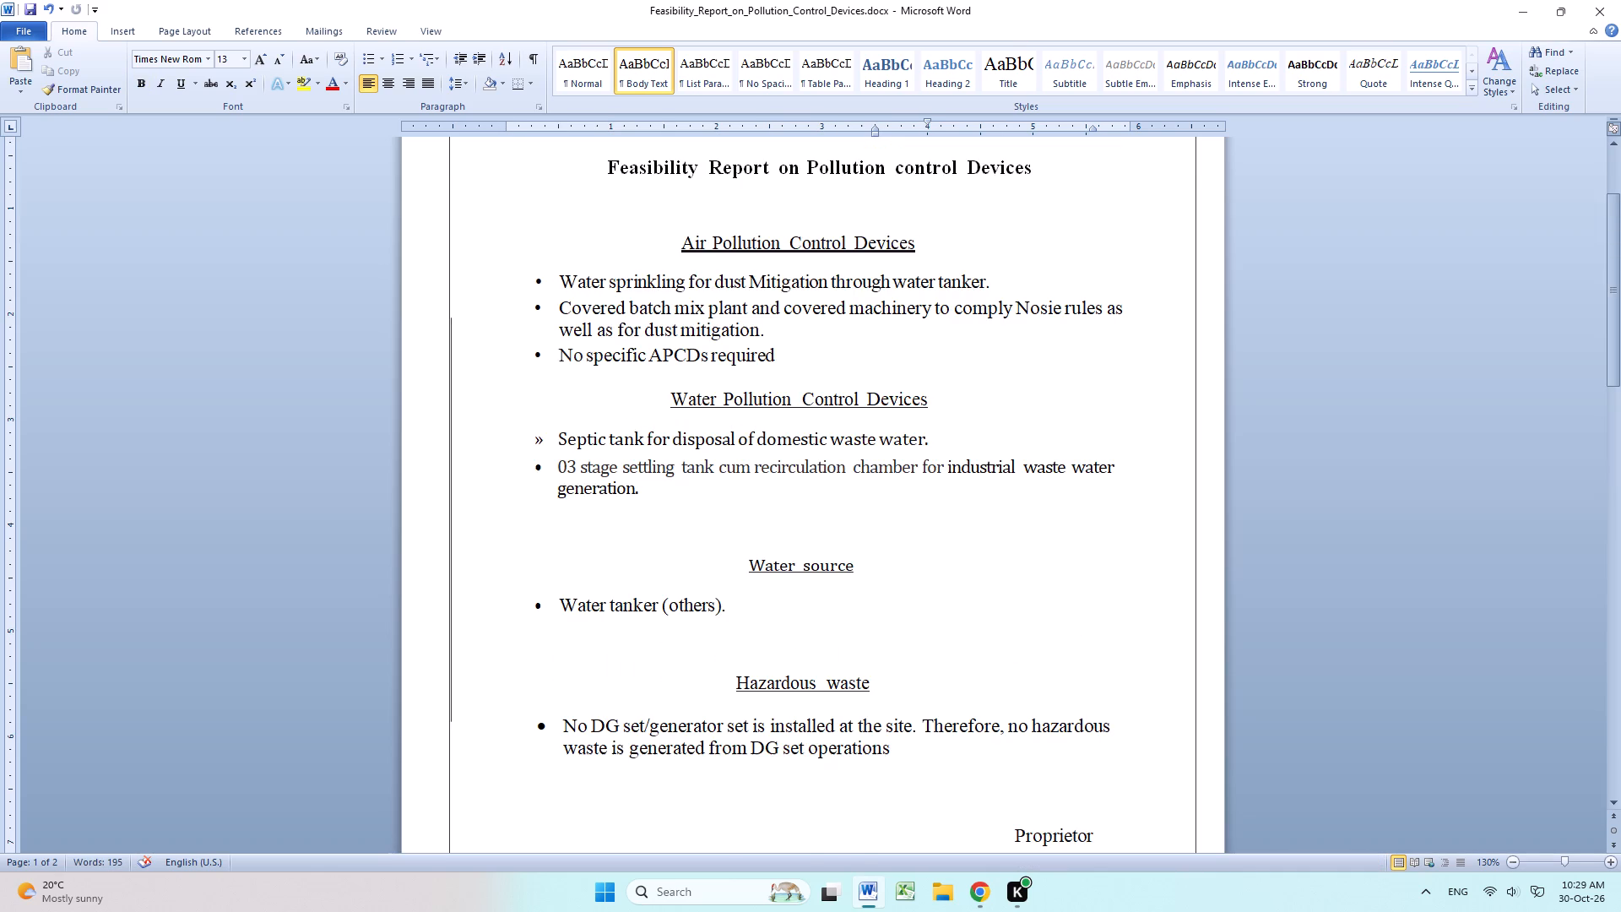
{"action": "scroll", "coordinate": [768, 724], "scroll_direction": "up", "scroll_amount": 3}
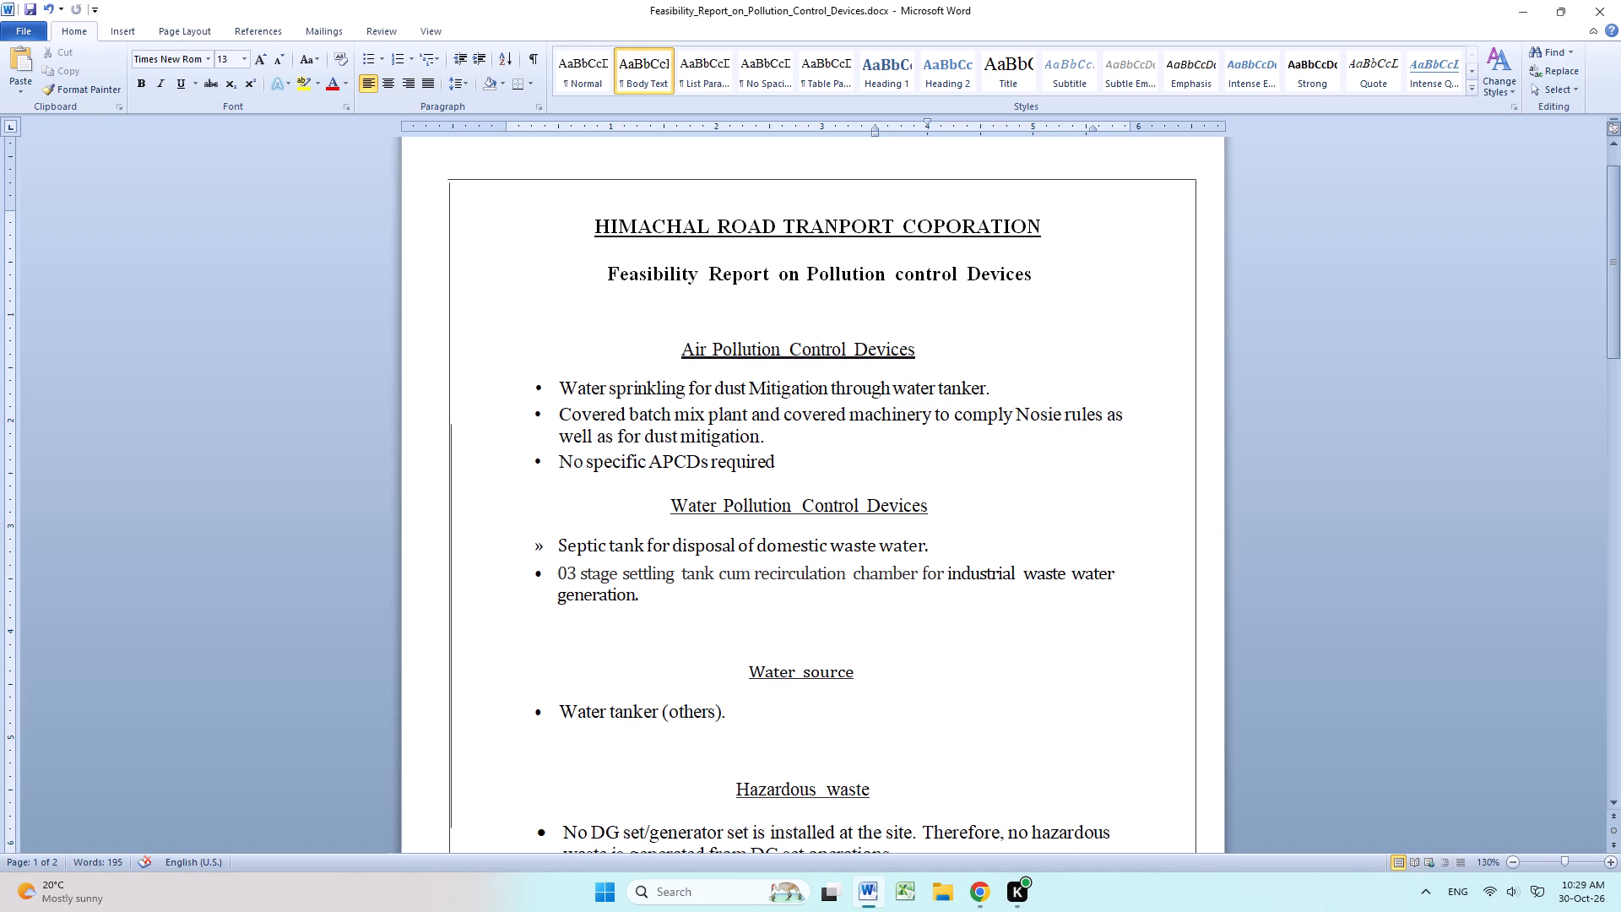
{"action": "left_click_drag", "start_coordinate": [767, 446], "coordinate": [866, 440]}
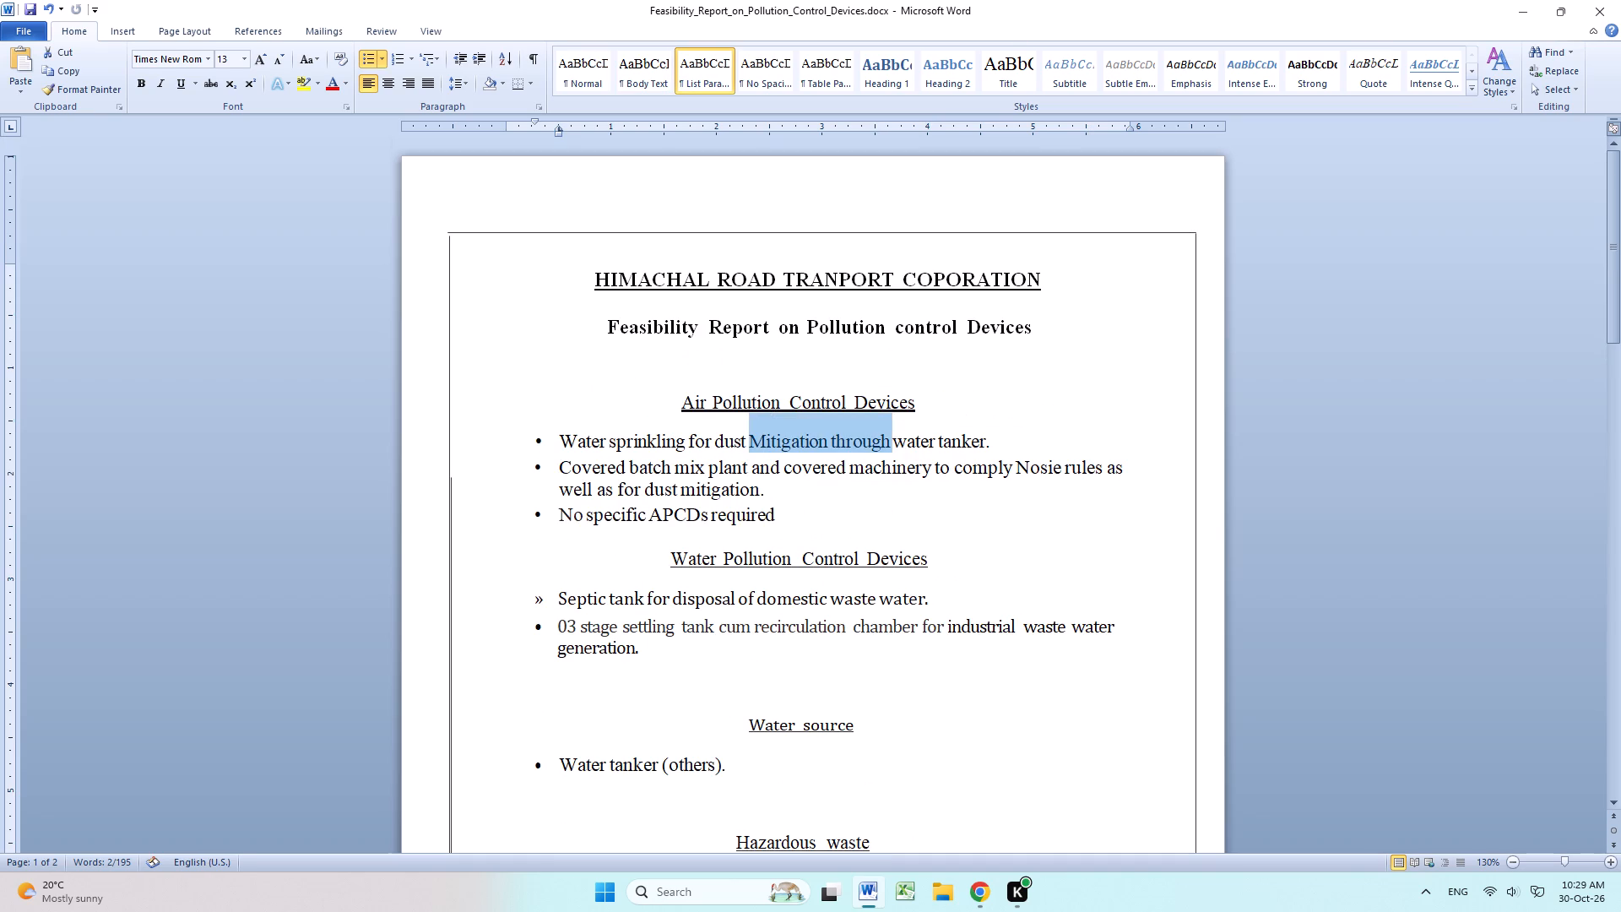
{"action": "left_click_drag", "start_coordinate": [919, 446], "coordinate": [978, 443]}
{"action": "left_click", "coordinate": [969, 518]}
{"action": "left_click_drag", "start_coordinate": [587, 468], "coordinate": [599, 465]}
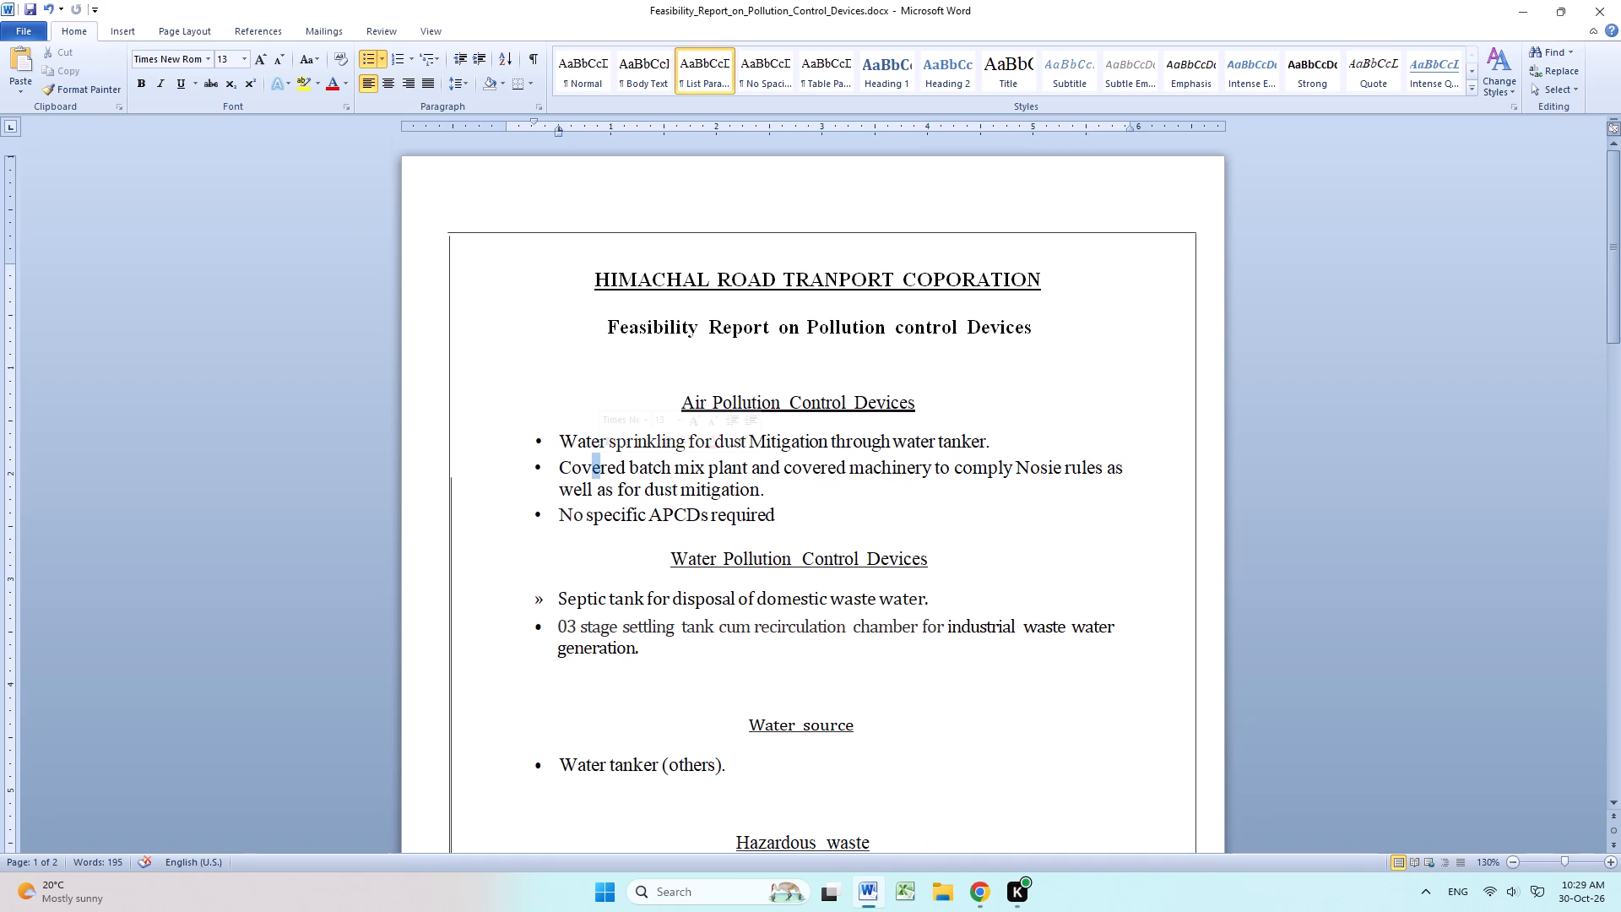
{"action": "left_click_drag", "start_coordinate": [701, 464], "coordinate": [720, 464]}
{"action": "left_click_drag", "start_coordinate": [821, 470], "coordinate": [846, 470]}
{"action": "left_click_drag", "start_coordinate": [892, 469], "coordinate": [919, 469]}
{"action": "left_click_drag", "start_coordinate": [974, 470], "coordinate": [995, 470]}
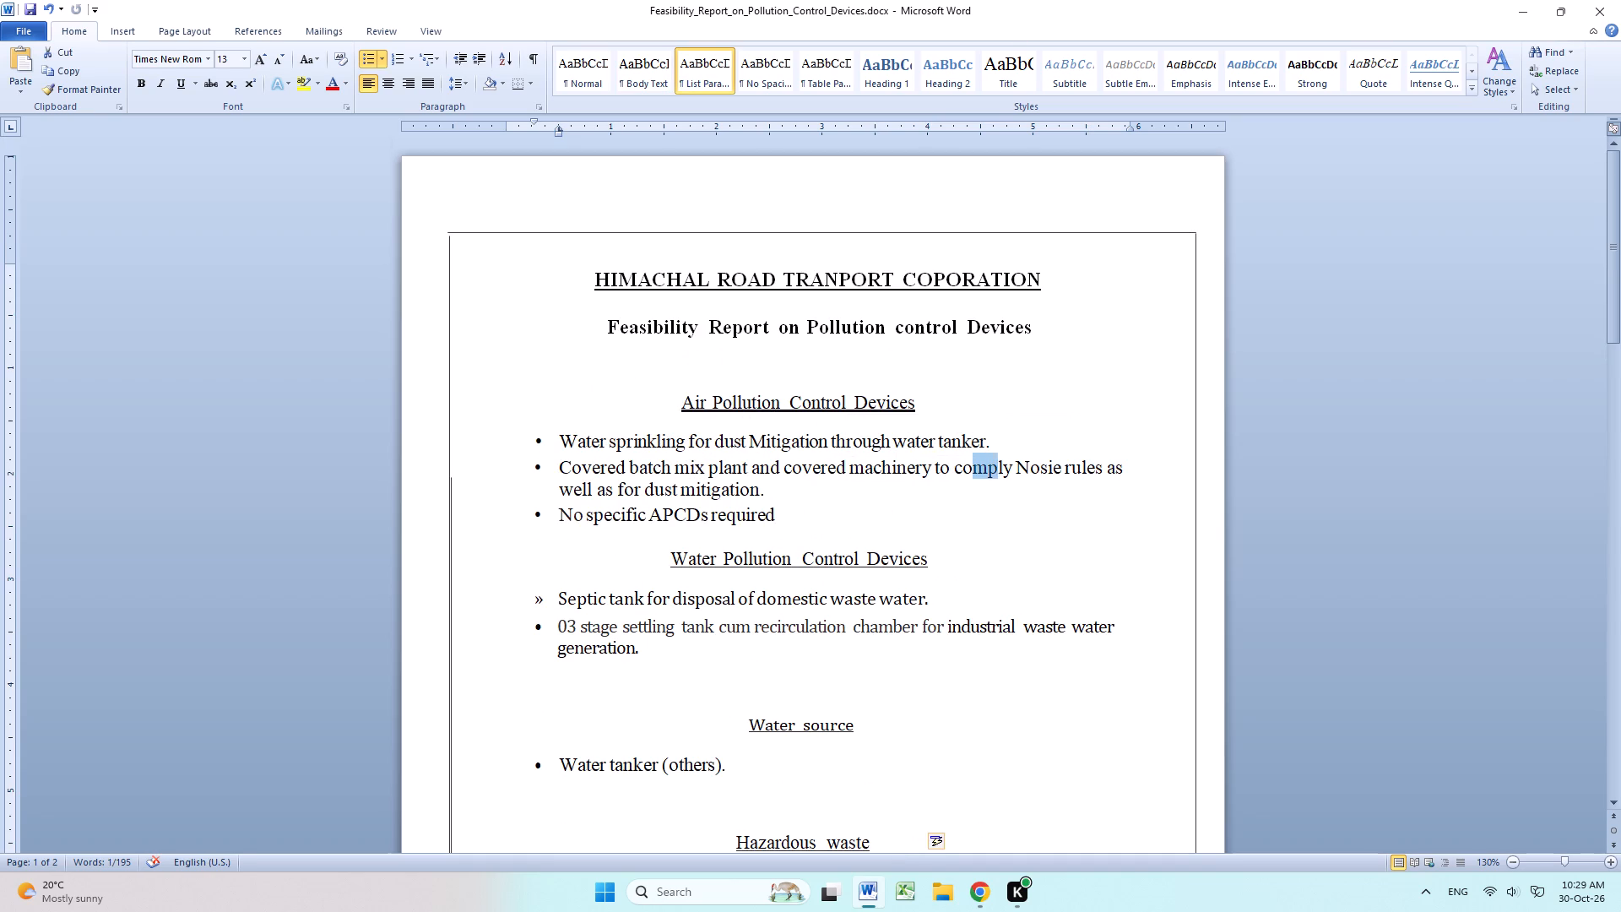
{"action": "left_click_drag", "start_coordinate": [995, 470], "coordinate": [1010, 470]}
{"action": "left_click_drag", "start_coordinate": [1071, 467], "coordinate": [1084, 467]}
{"action": "left_click_drag", "start_coordinate": [650, 491], "coordinate": [691, 491]}
{"action": "left_click", "coordinate": [805, 505]}
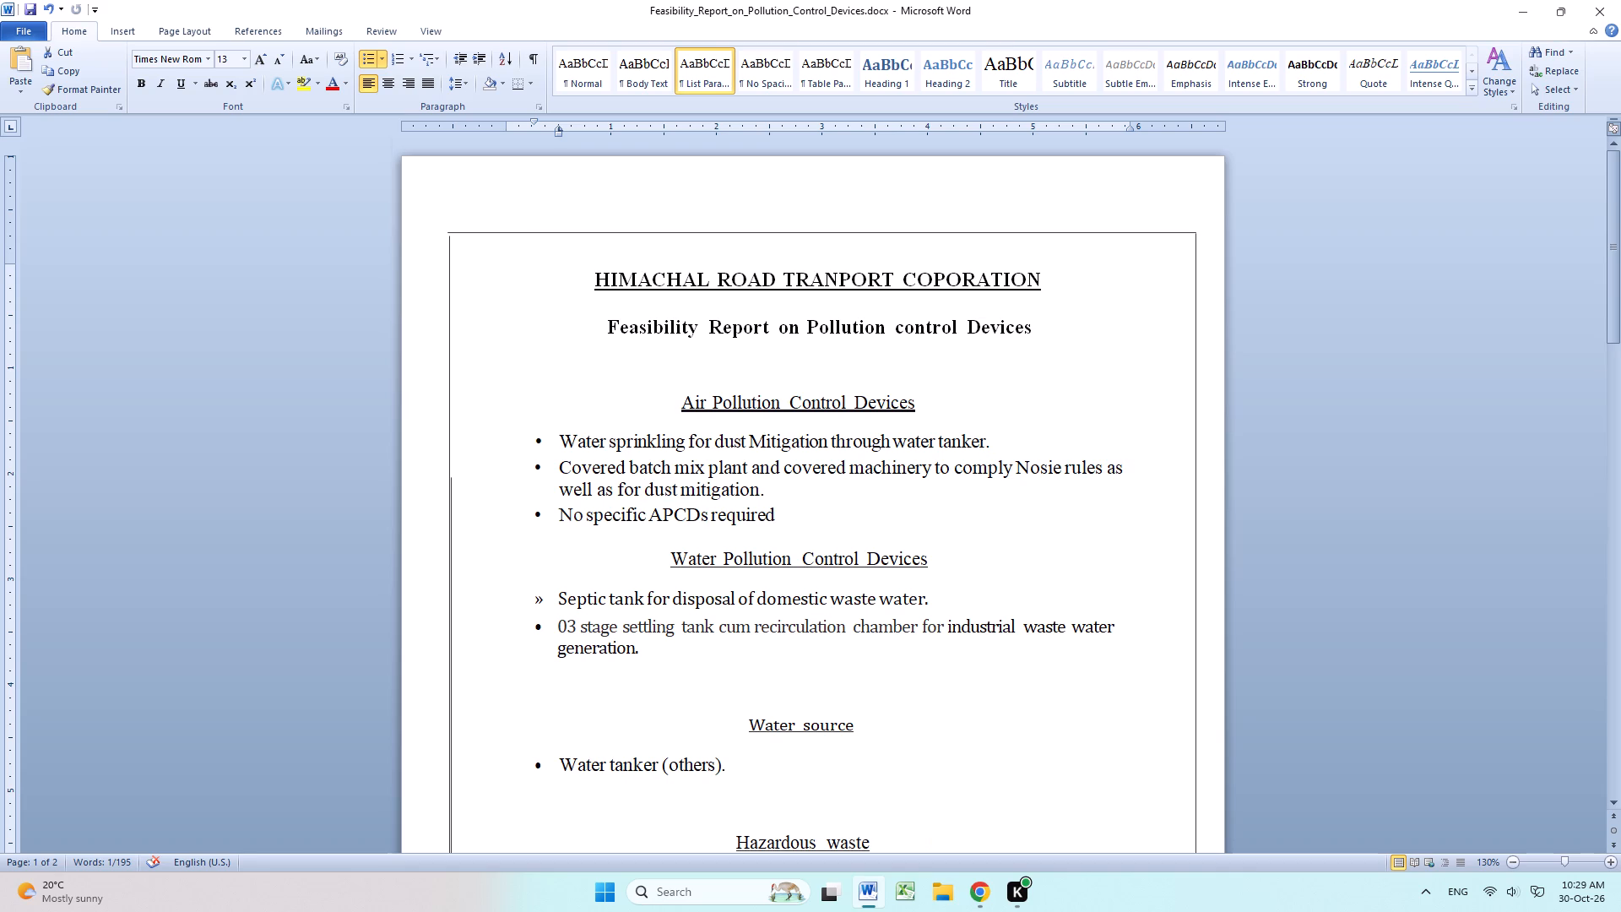
{"action": "left_click_drag", "start_coordinate": [786, 513], "coordinate": [787, 511]}
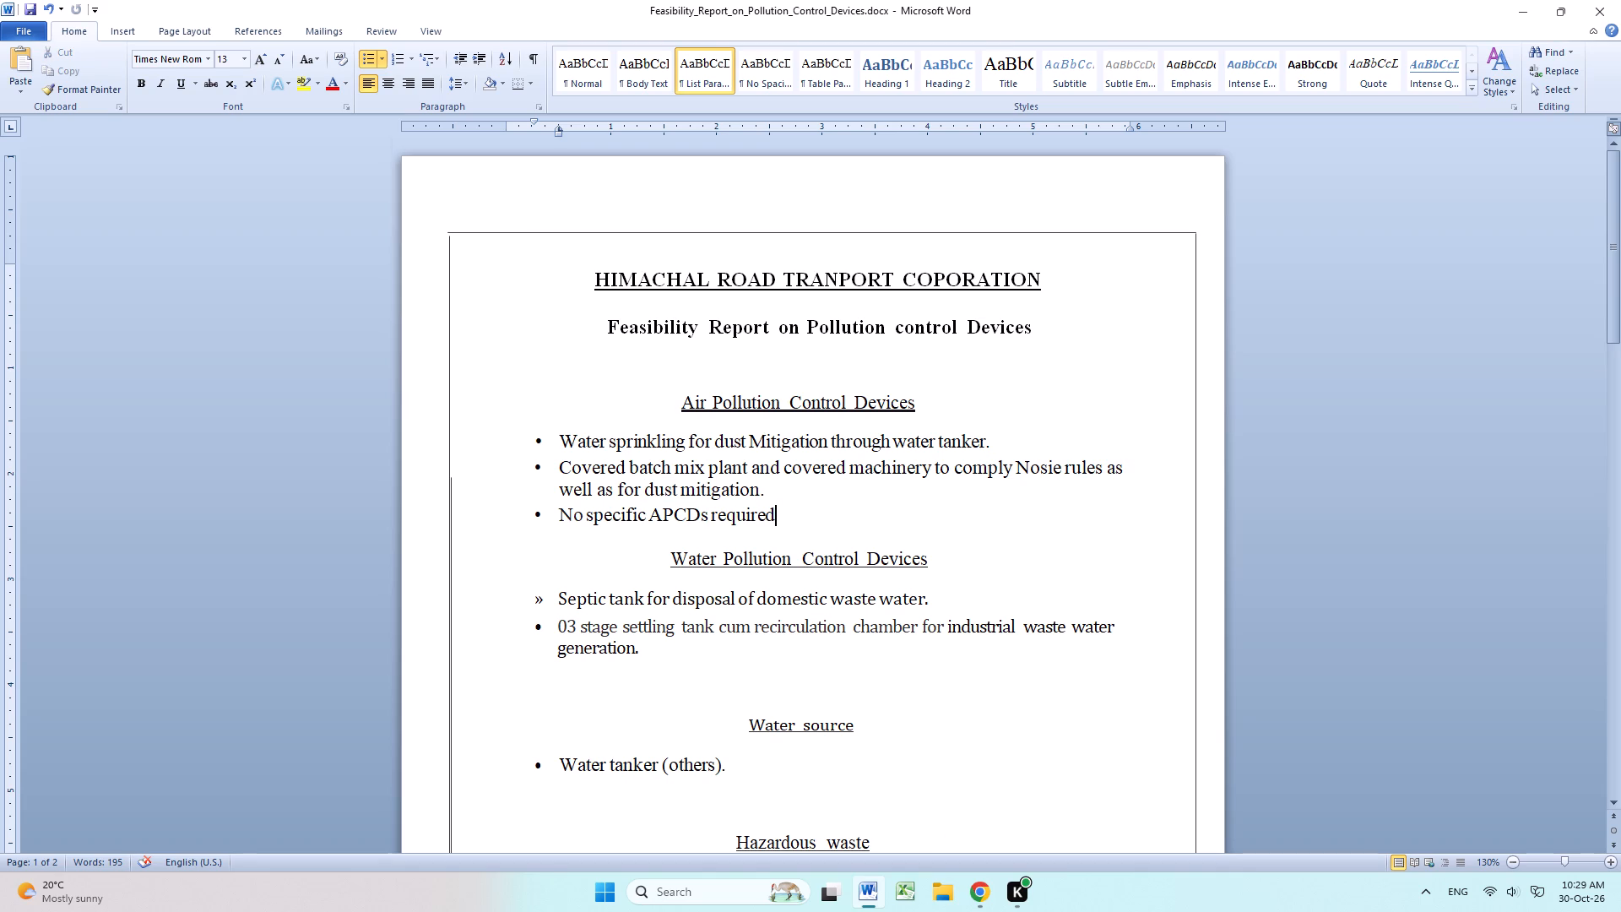
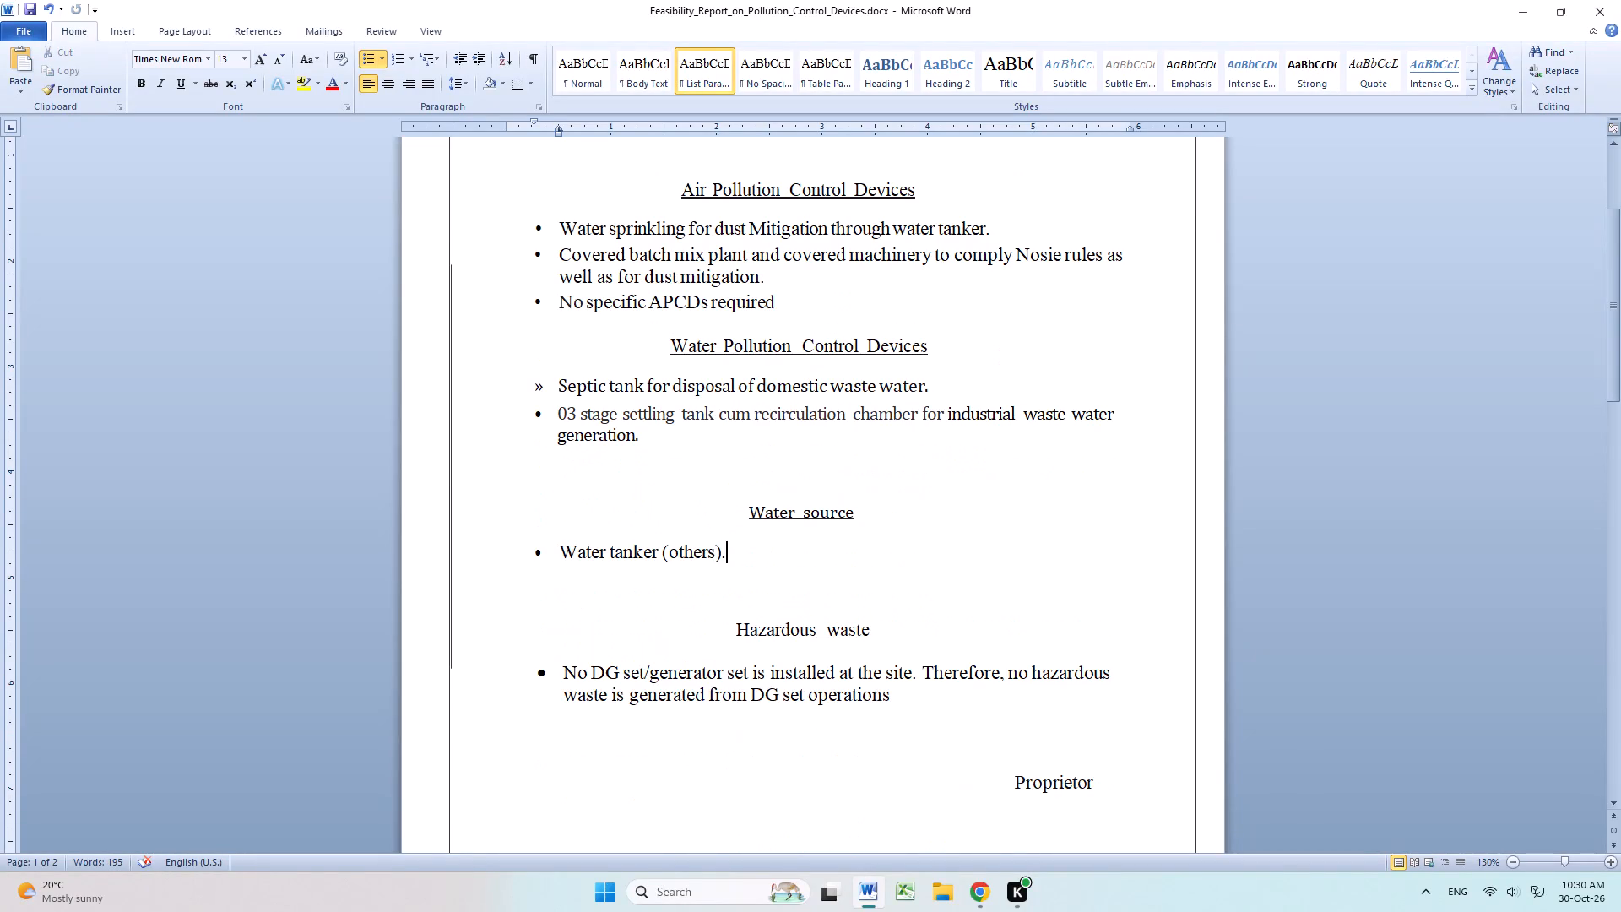
Realign the Proprietor line below the Hazardous waste section so it sits roughly above the Divisional Manager's signature block.
{"action": "scroll", "coordinate": [954, 789], "scroll_direction": "down", "scroll_amount": 3}
{"action": "left_click", "coordinate": [1017, 626]}
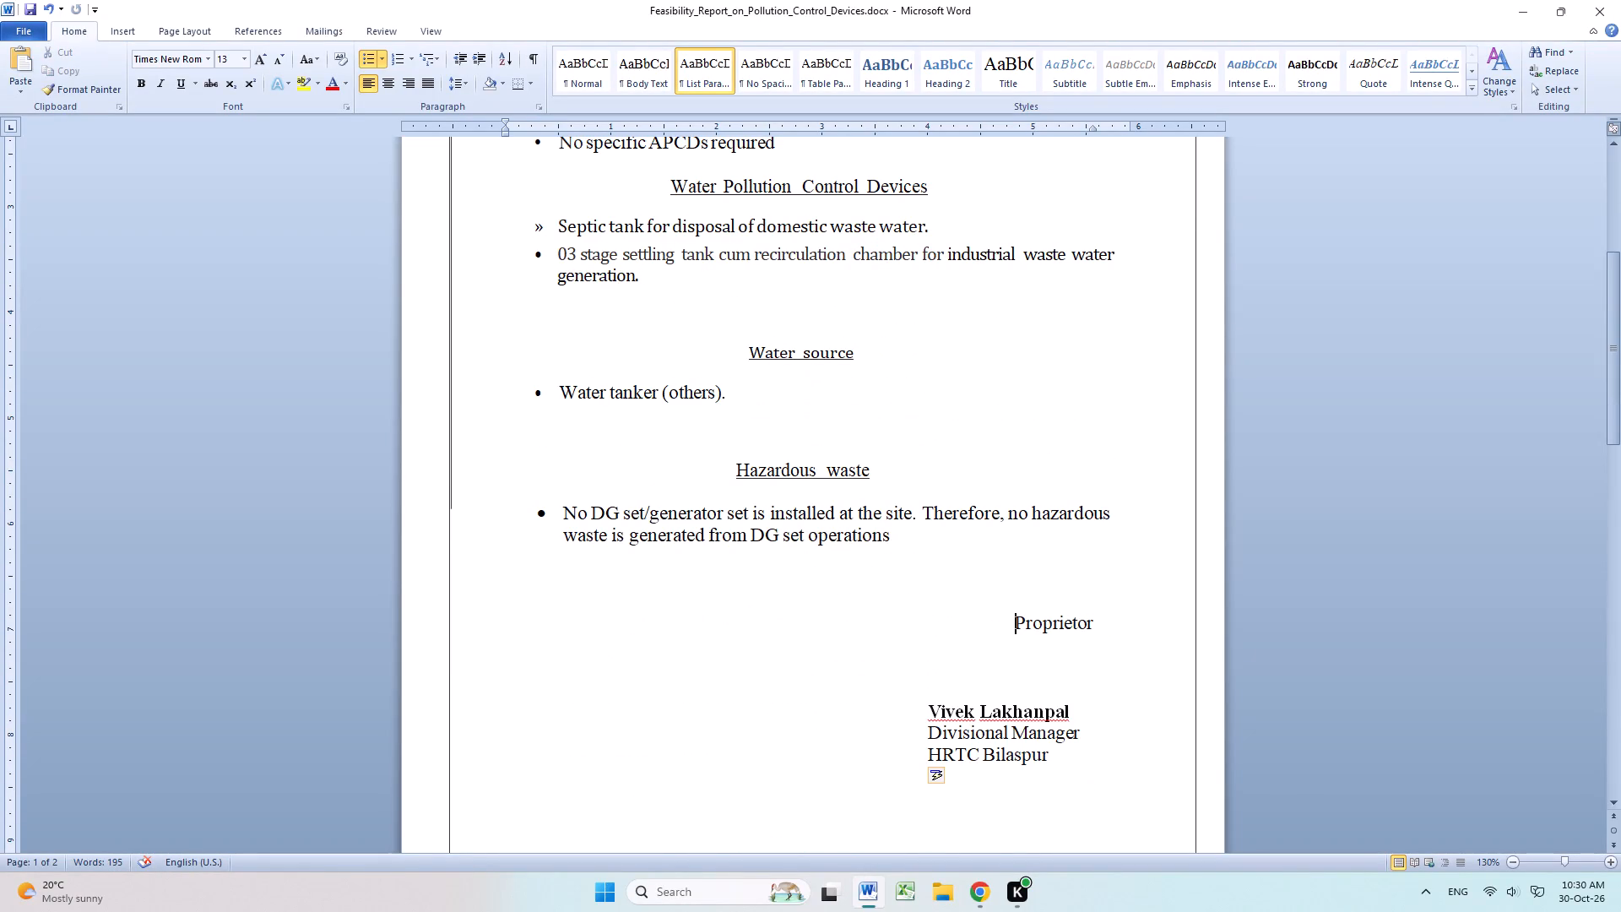
{"action": "key", "text": "BackSpace"}
{"action": "key", "text": "space"}
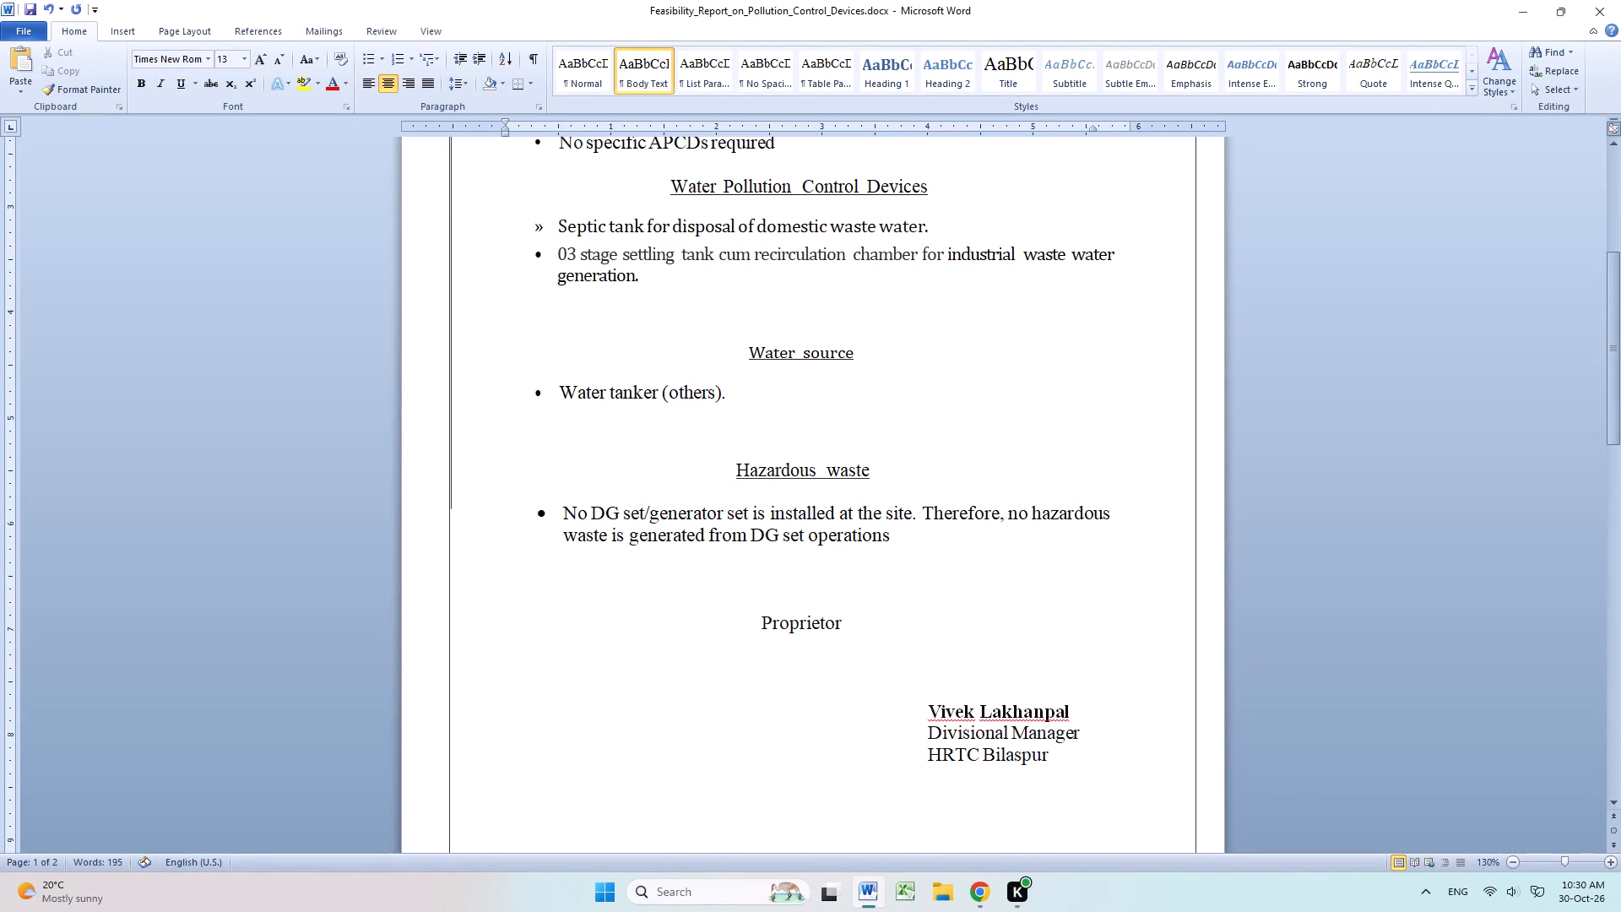
{"action": "key", "text": "Tab"}
{"action": "key", "text": "Tab"}
{"action": "key", "text": "Tab"}
{"action": "key", "text": "Tab"}
{"action": "key", "text": "Tab"}
{"action": "key", "text": "Tab"}
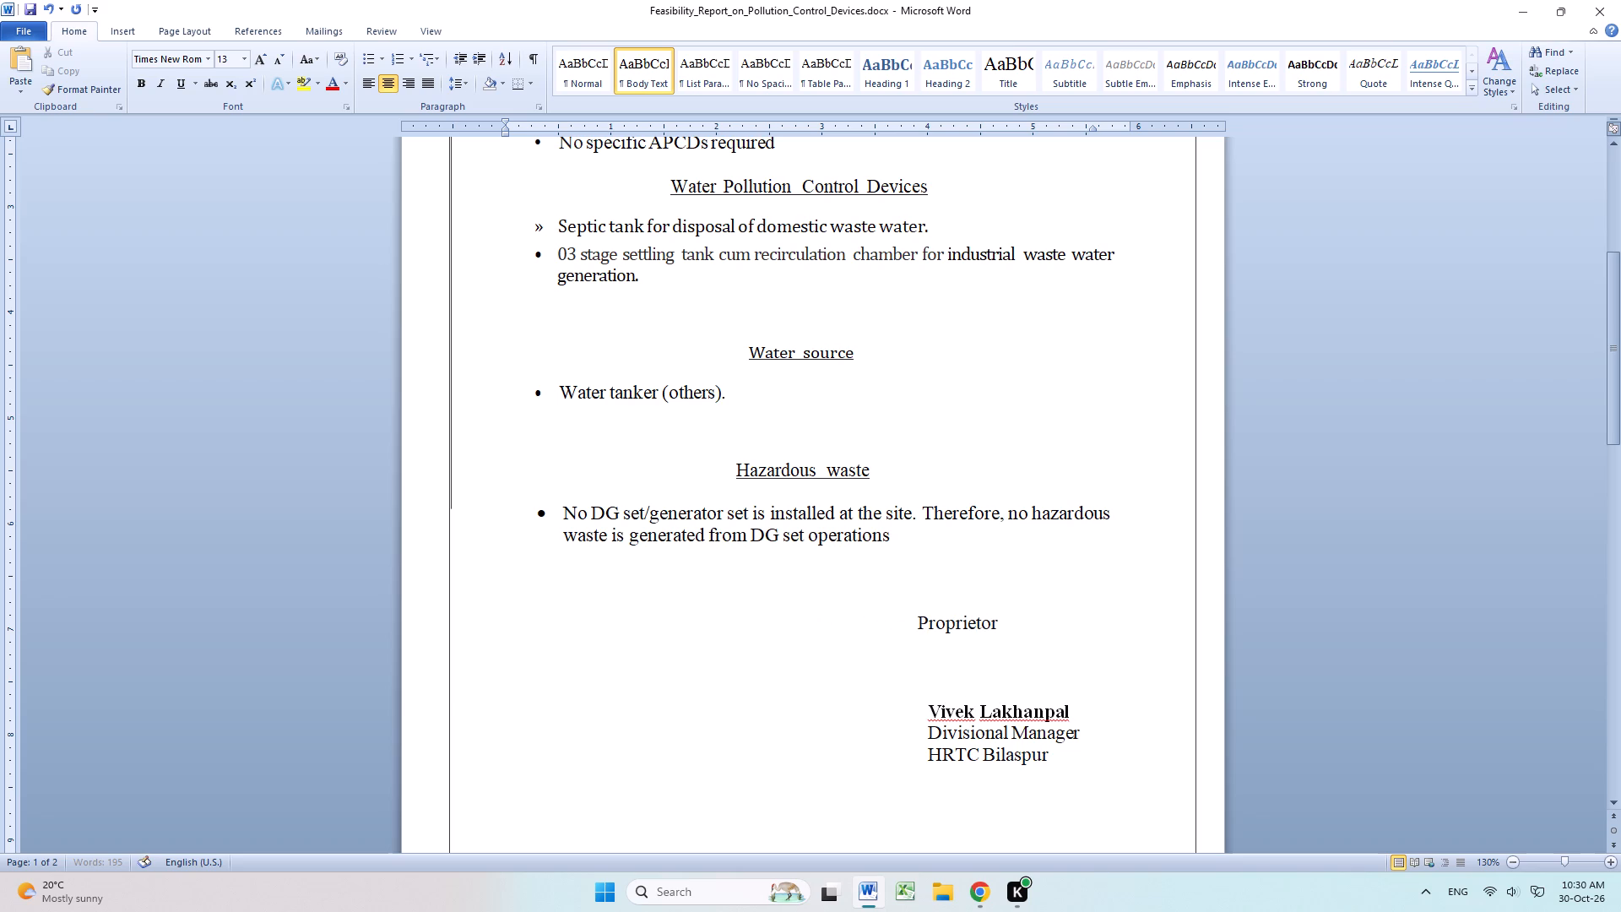
Print only the current first page of the feasibility report on the Canon LBP6030/6040/6018L, one copy.
{"action": "scroll", "coordinate": [1103, 769], "scroll_direction": "down", "scroll_amount": 3}
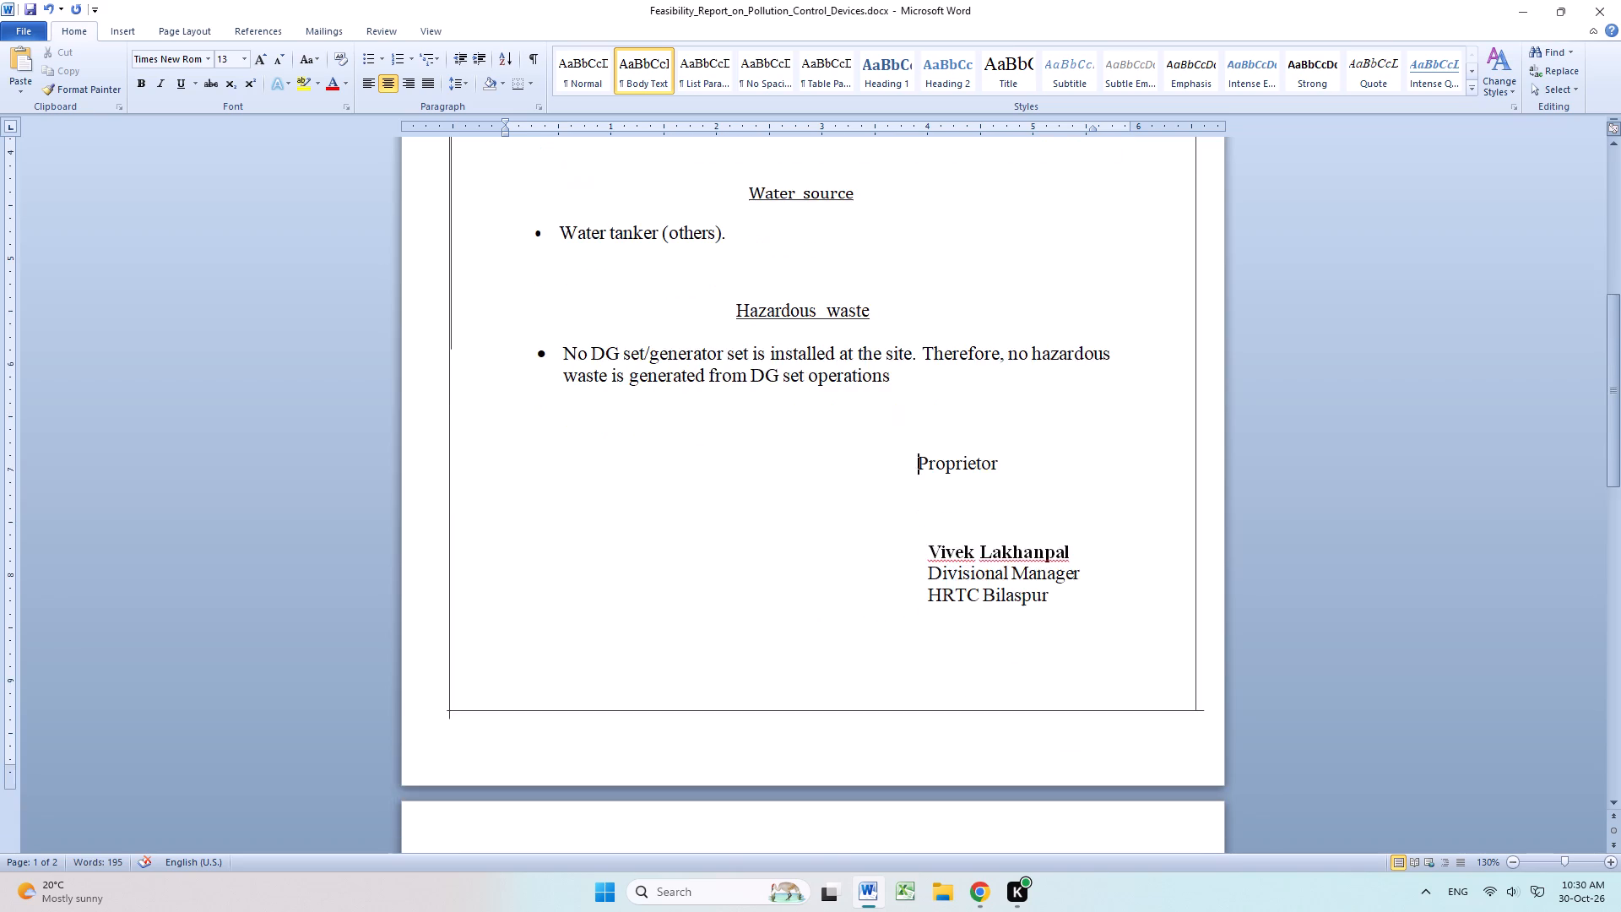
{"action": "scroll", "coordinate": [1105, 785], "scroll_direction": "up", "scroll_amount": 9}
{"action": "left_click", "coordinate": [1083, 738]}
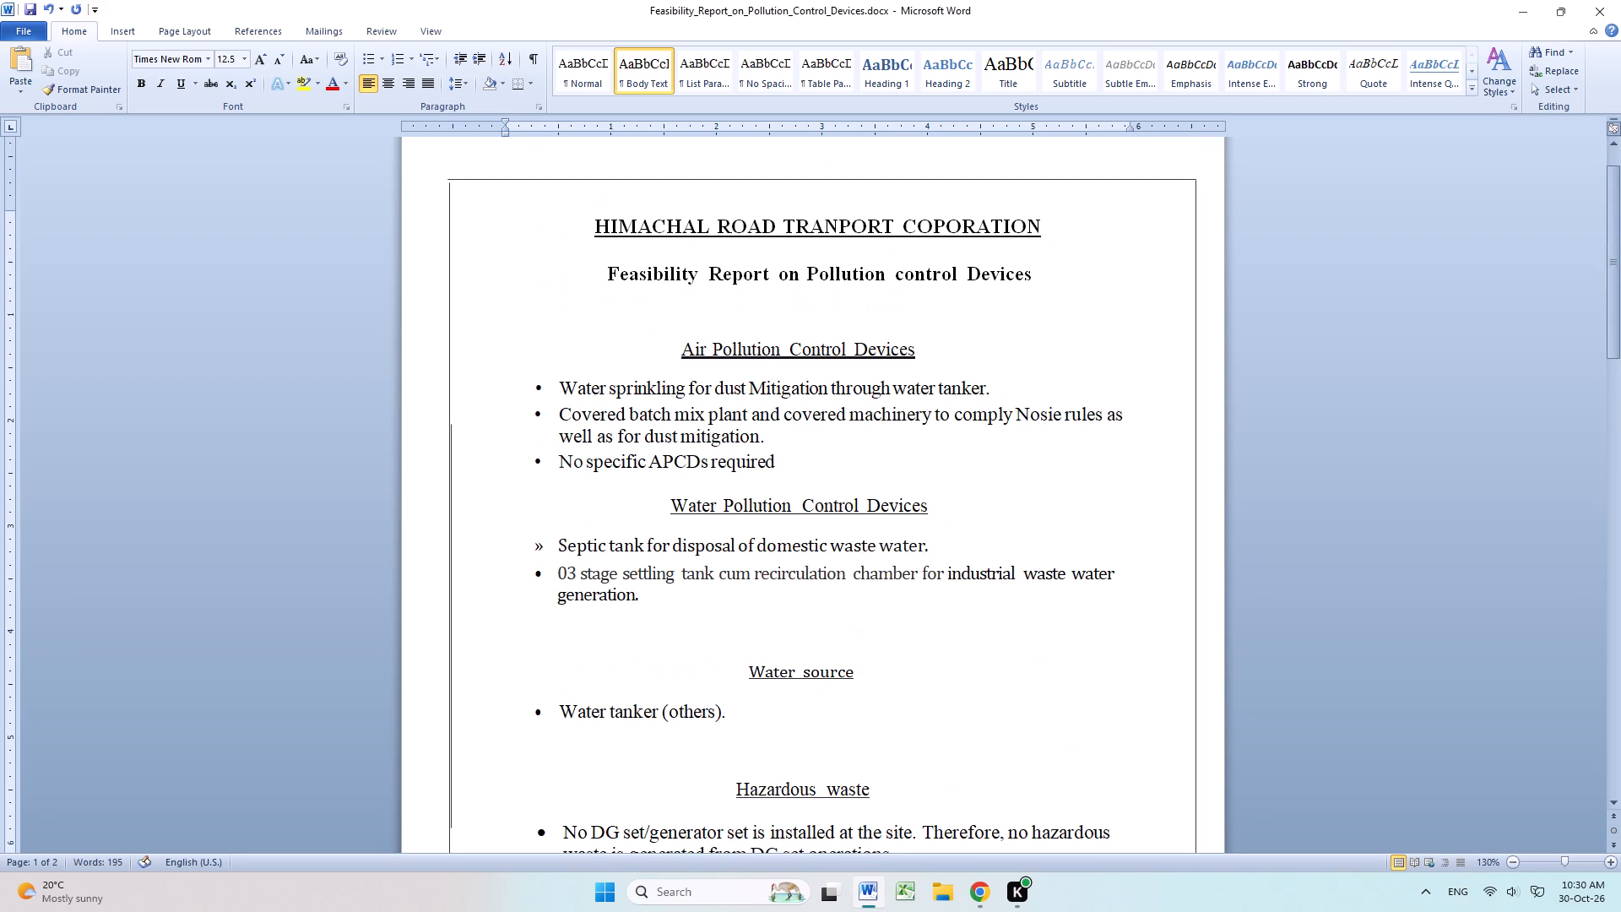
{"action": "key", "text": "ctrl+p"}
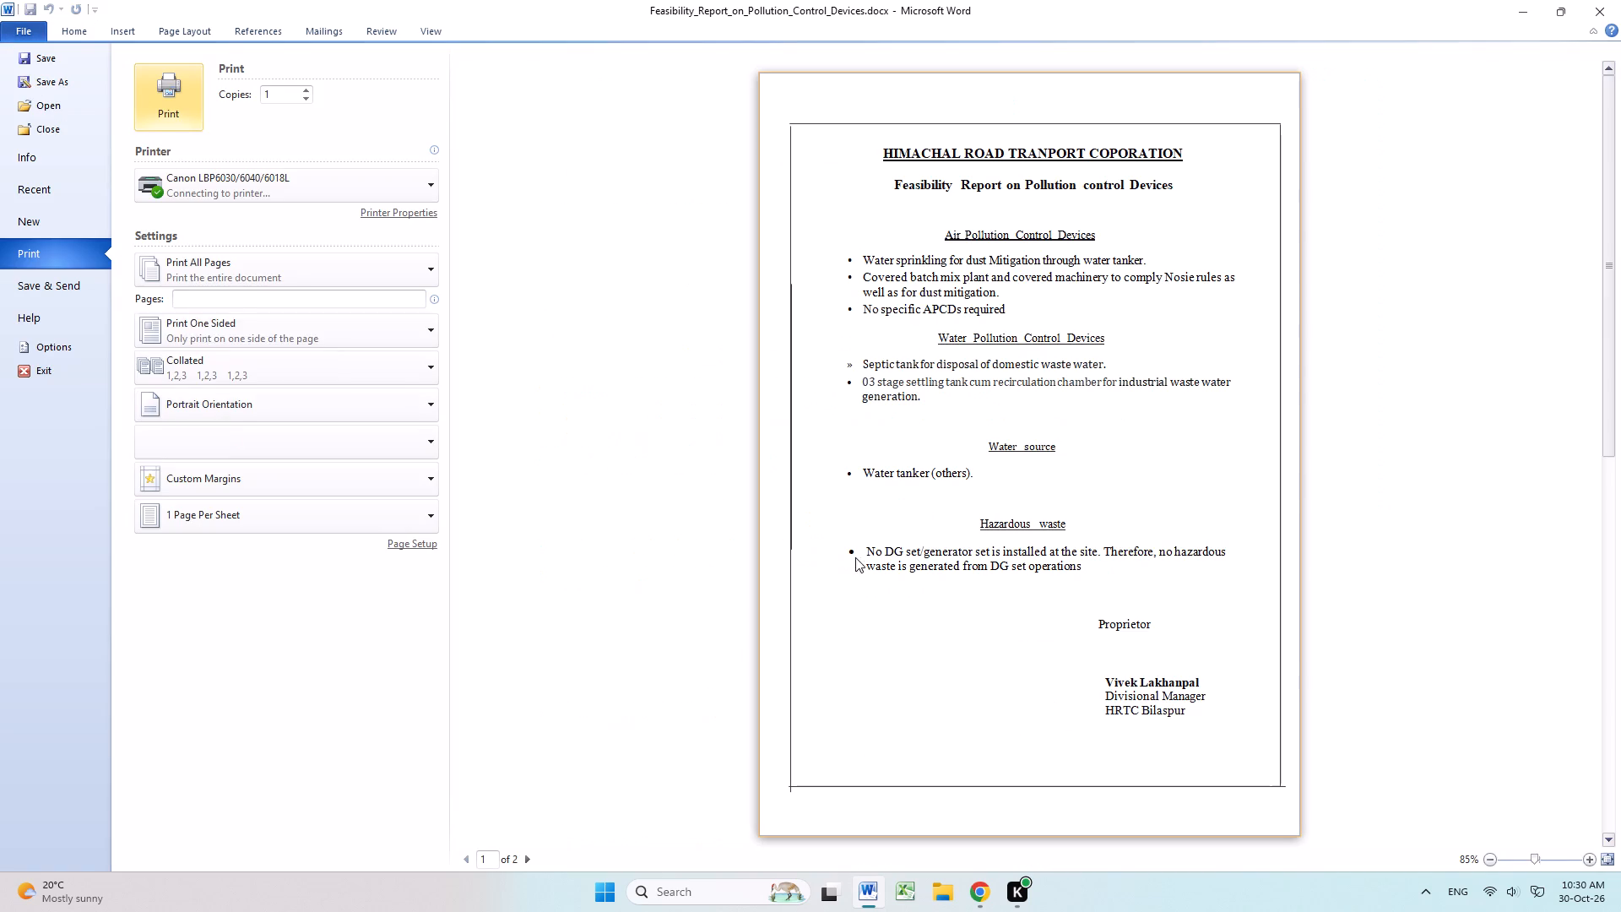
{"action": "left_click", "coordinate": [225, 278]}
{"action": "left_click", "coordinate": [223, 400]}
{"action": "left_click", "coordinate": [176, 102]}
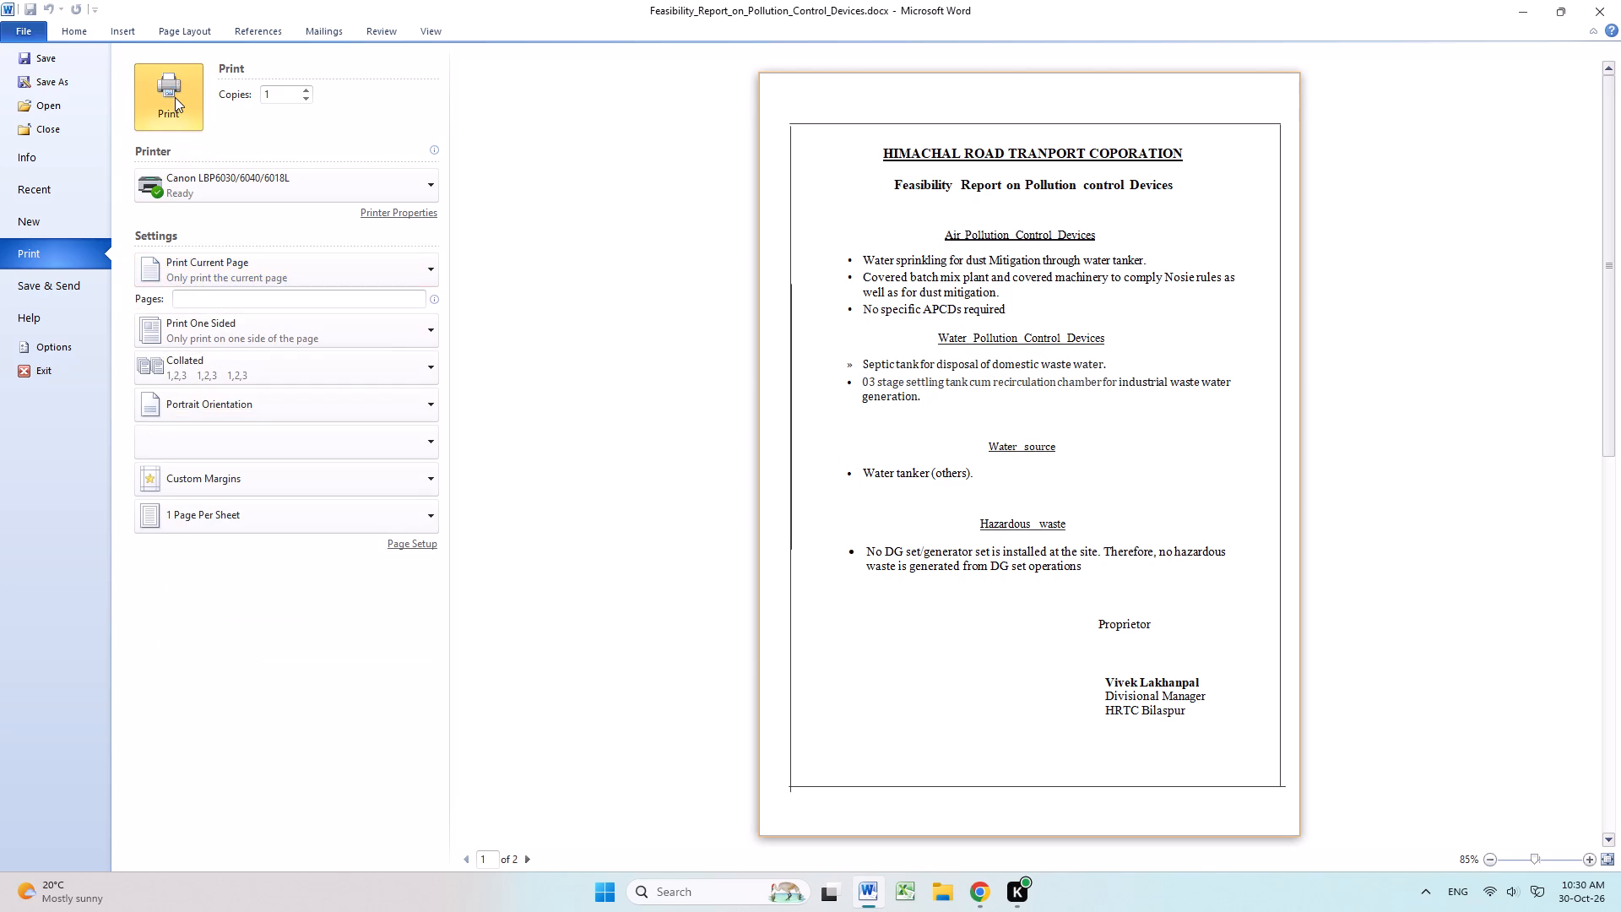
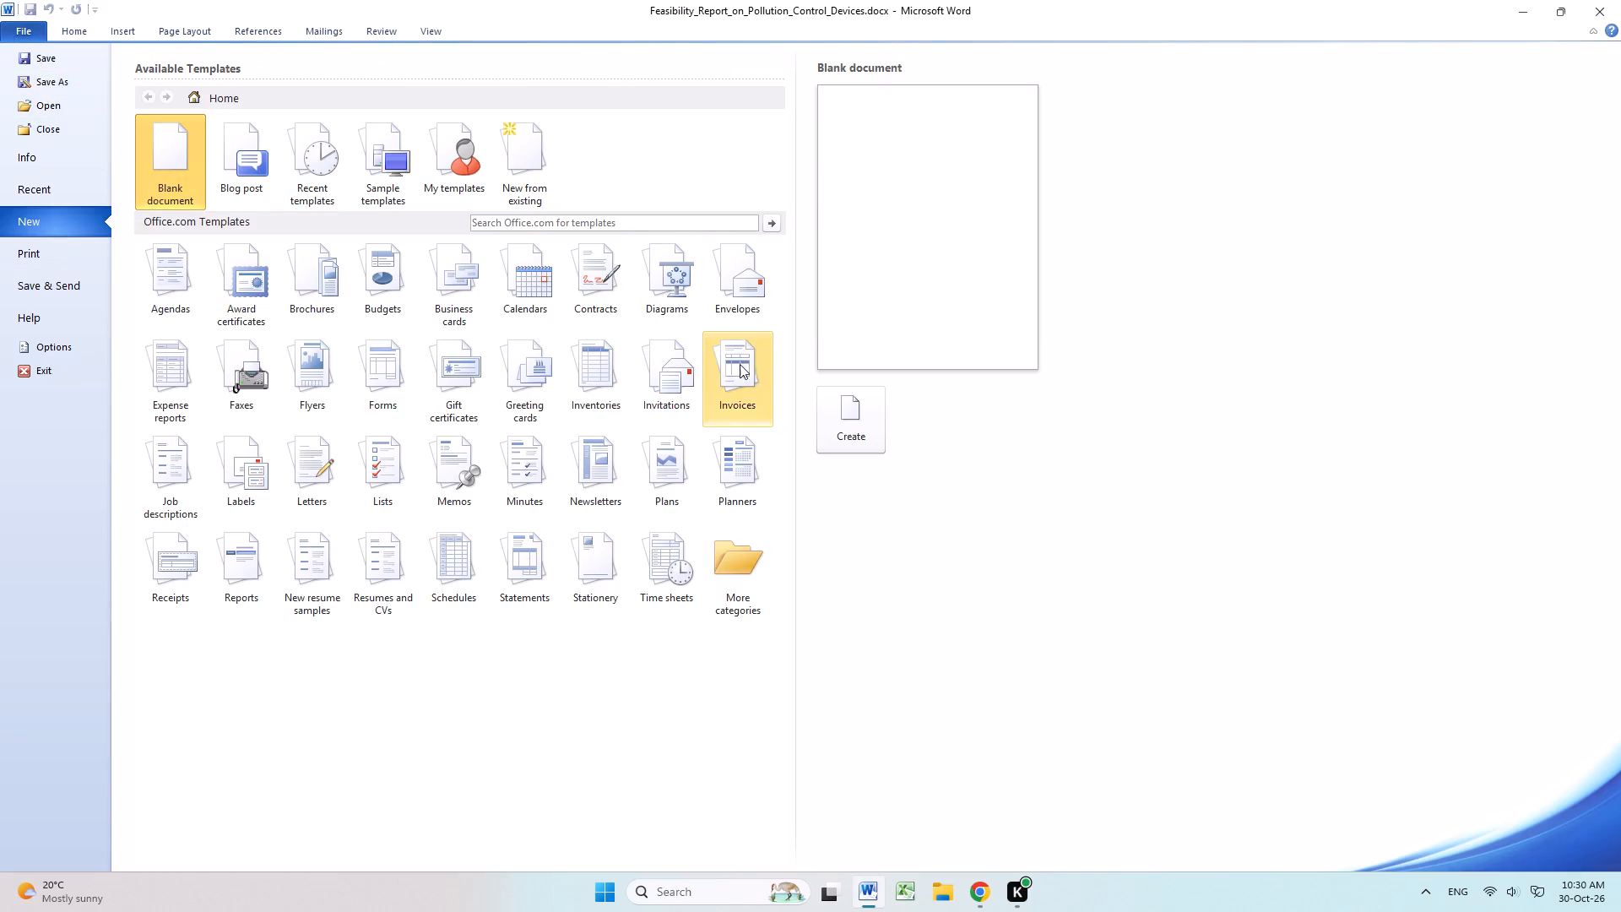
Create a blank document and insert the picture Bus_Stand_Mandi_Bharari_Site_Sketch.png from the Desktop.
{"action": "left_click", "coordinate": [839, 436]}
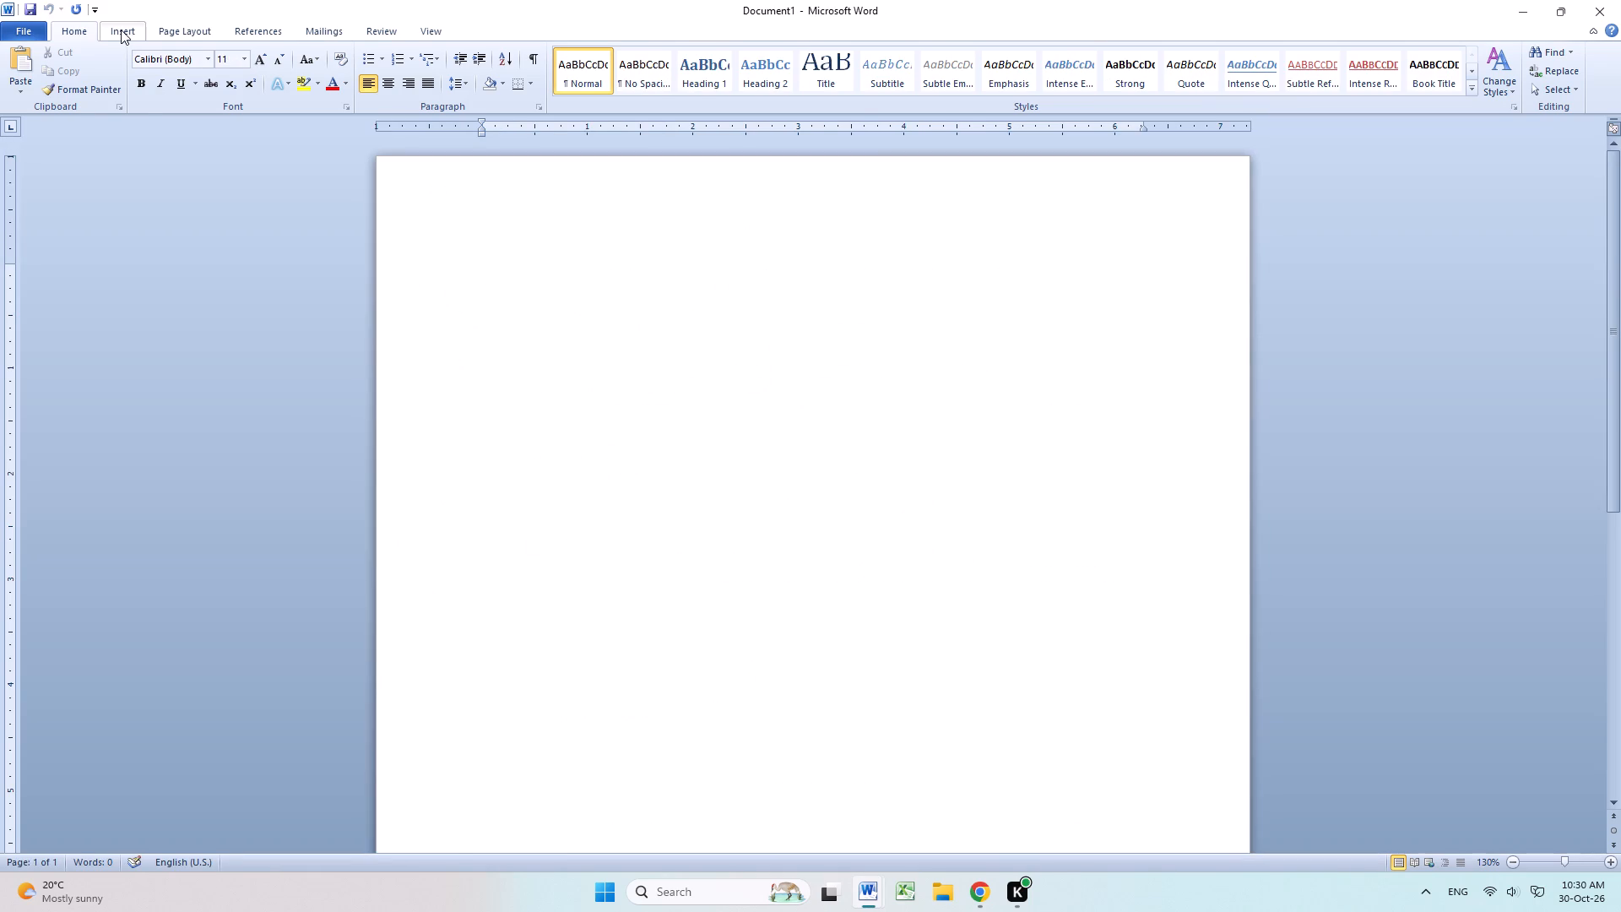
{"action": "left_click", "coordinate": [121, 30]}
{"action": "left_click", "coordinate": [165, 64]}
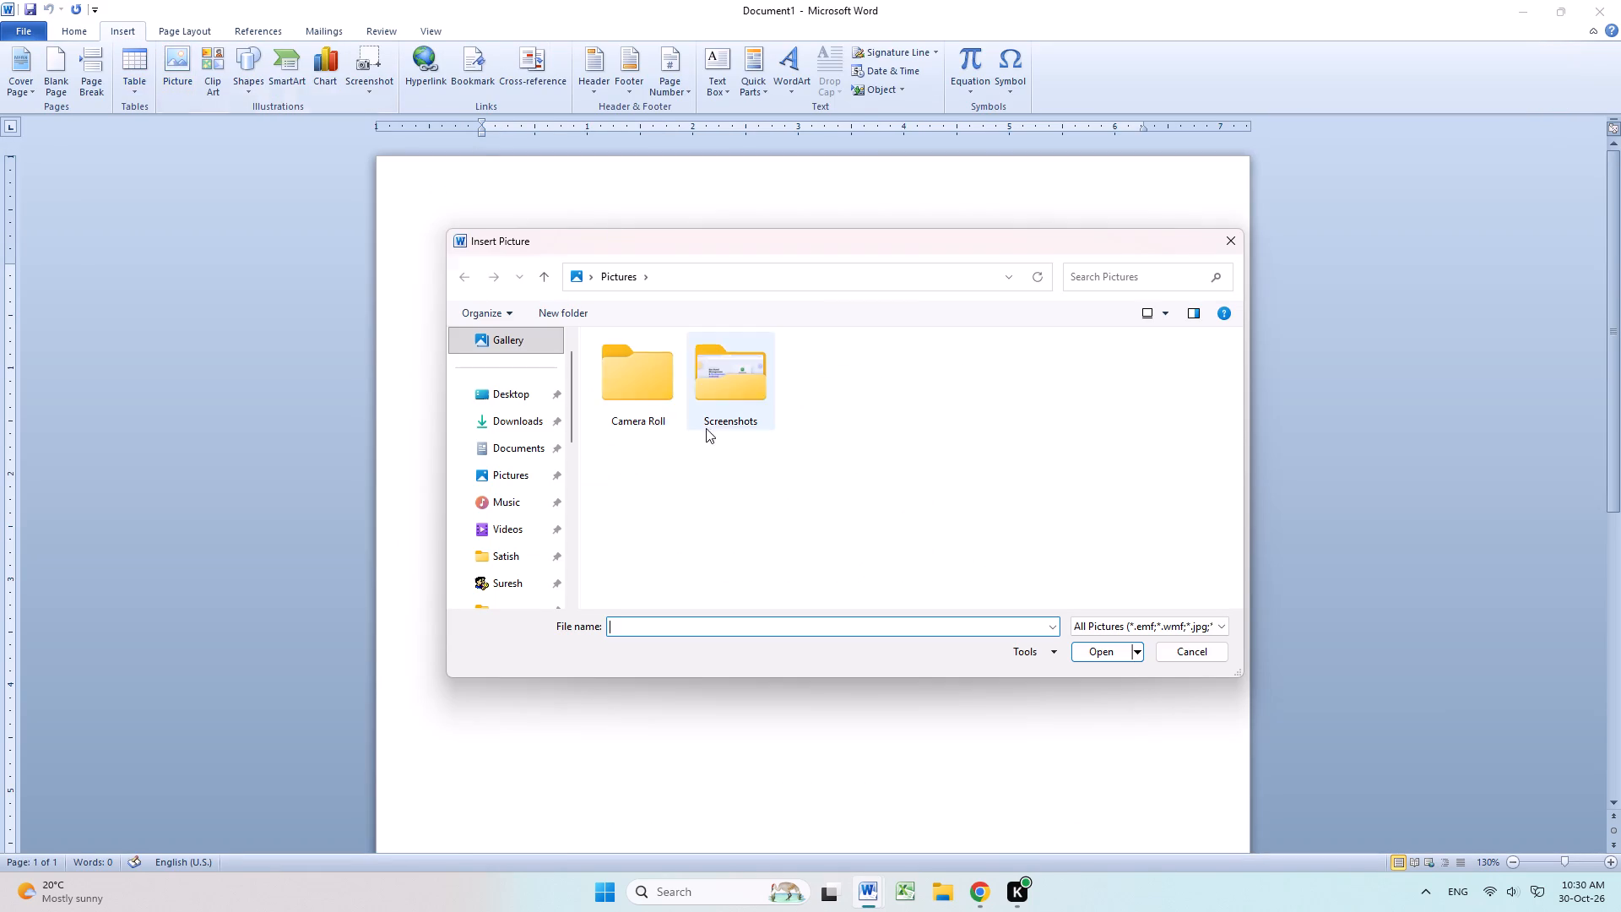
{"action": "left_click", "coordinate": [518, 398]}
{"action": "left_click", "coordinate": [600, 496]}
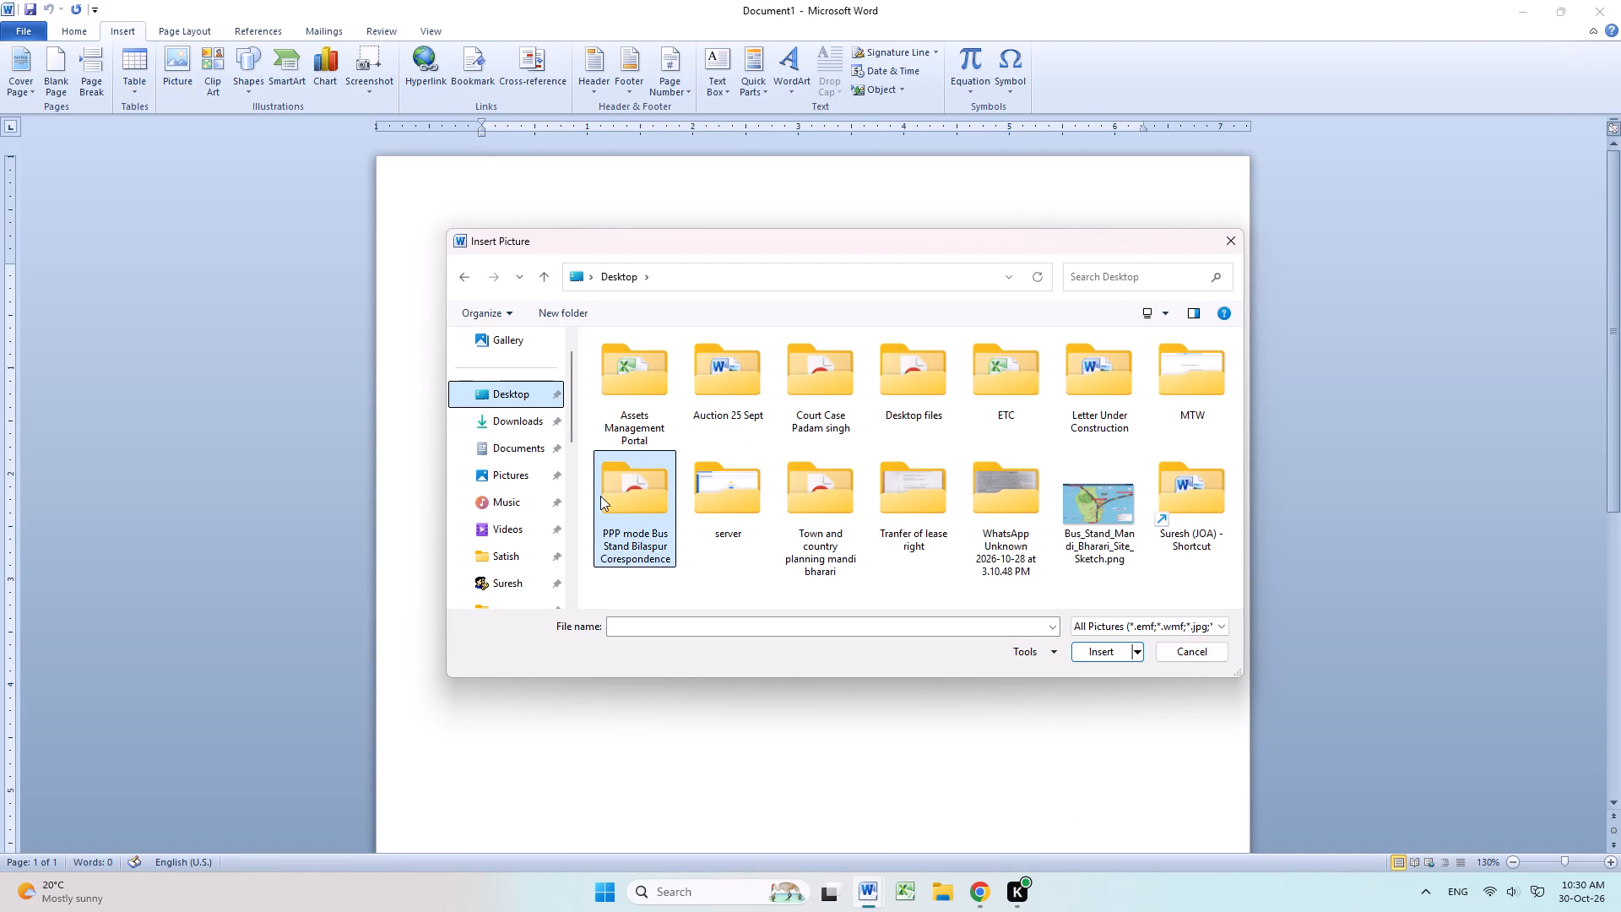
{"action": "left_click", "coordinate": [1120, 508]}
{"action": "left_click", "coordinate": [1127, 652]}
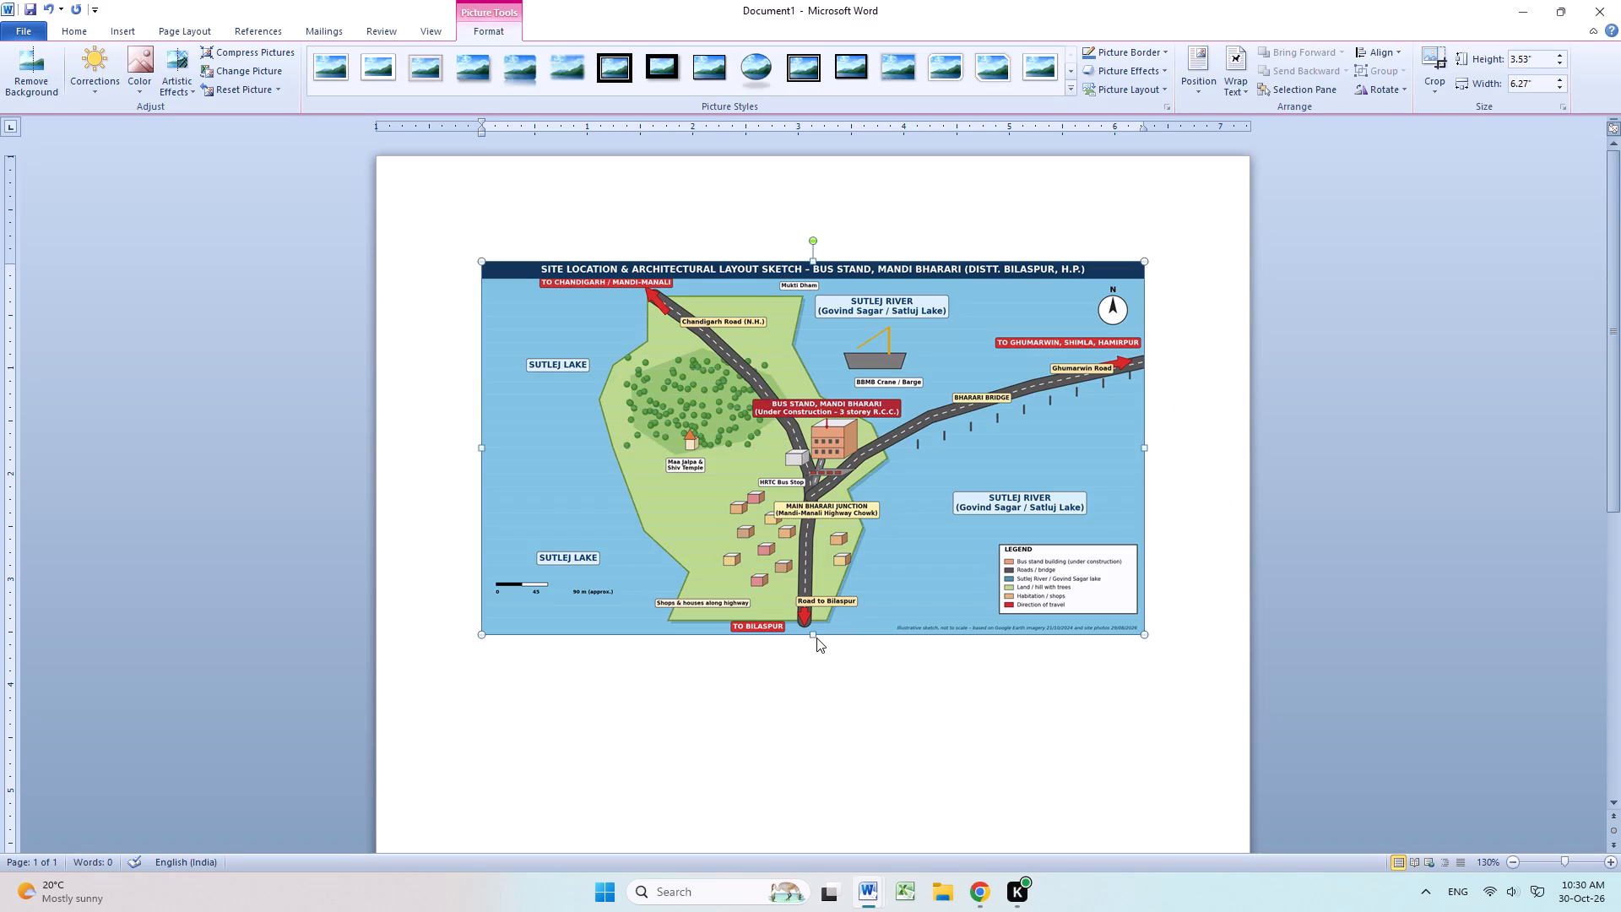
Stretch the site sketch picture downward to a height of about 6.44", keeping its 6.27" width.
{"action": "left_click_drag", "start_coordinate": [814, 637], "coordinate": [814, 795]}
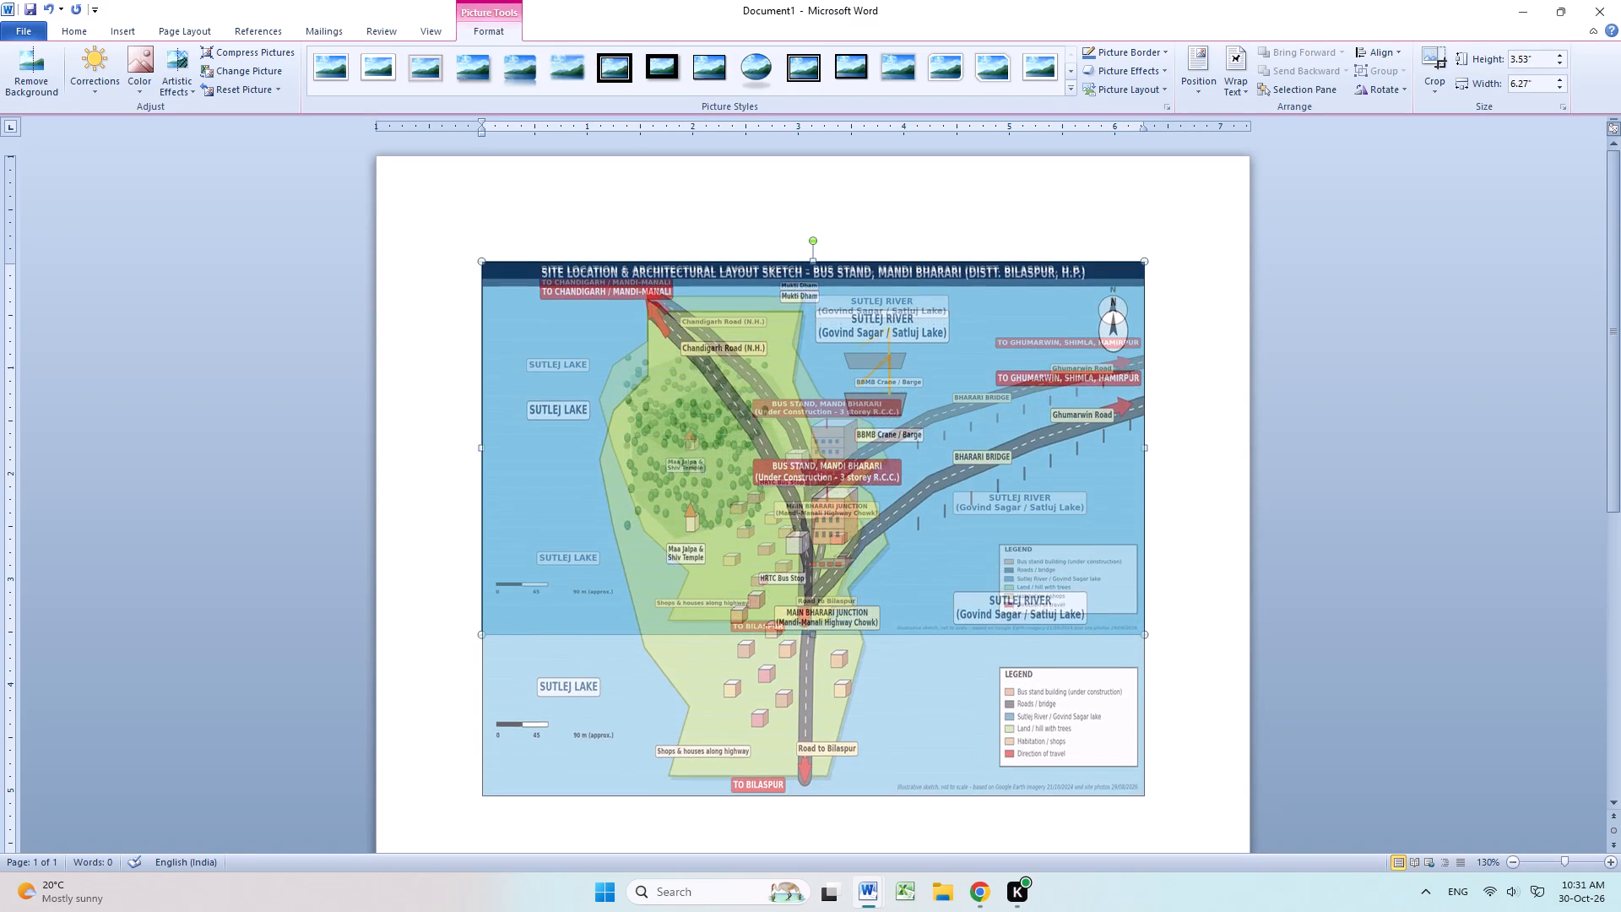
{"action": "scroll", "coordinate": [834, 783], "scroll_direction": "down", "scroll_amount": 2}
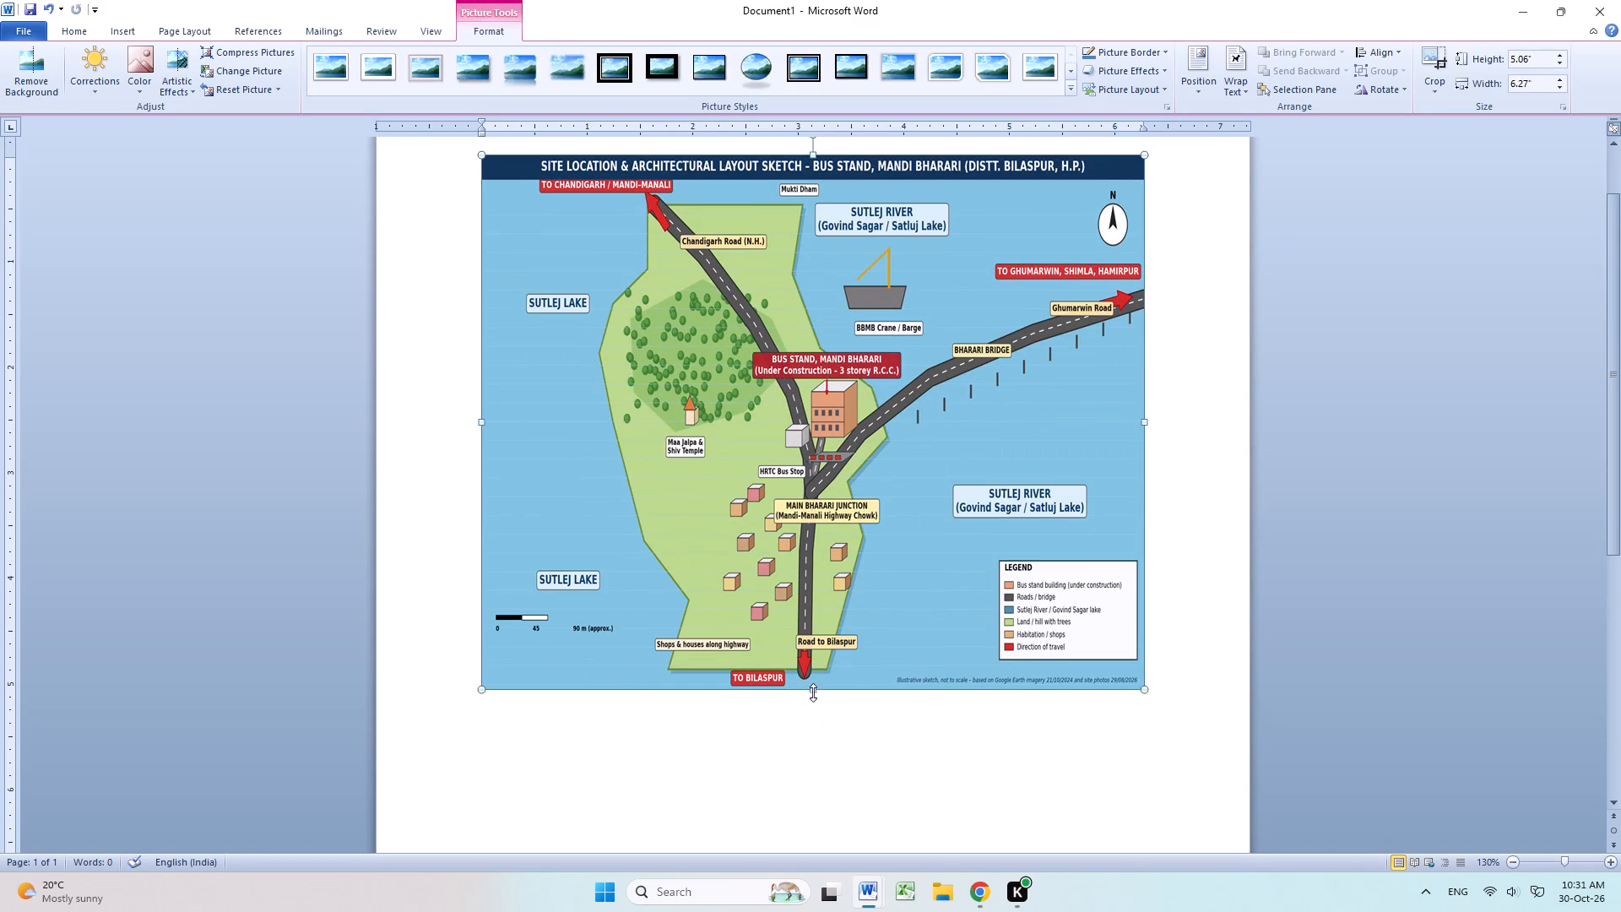
{"action": "left_click_drag", "start_coordinate": [812, 690], "coordinate": [823, 835]}
{"action": "scroll", "coordinate": [1042, 764], "scroll_direction": "down", "scroll_amount": 3}
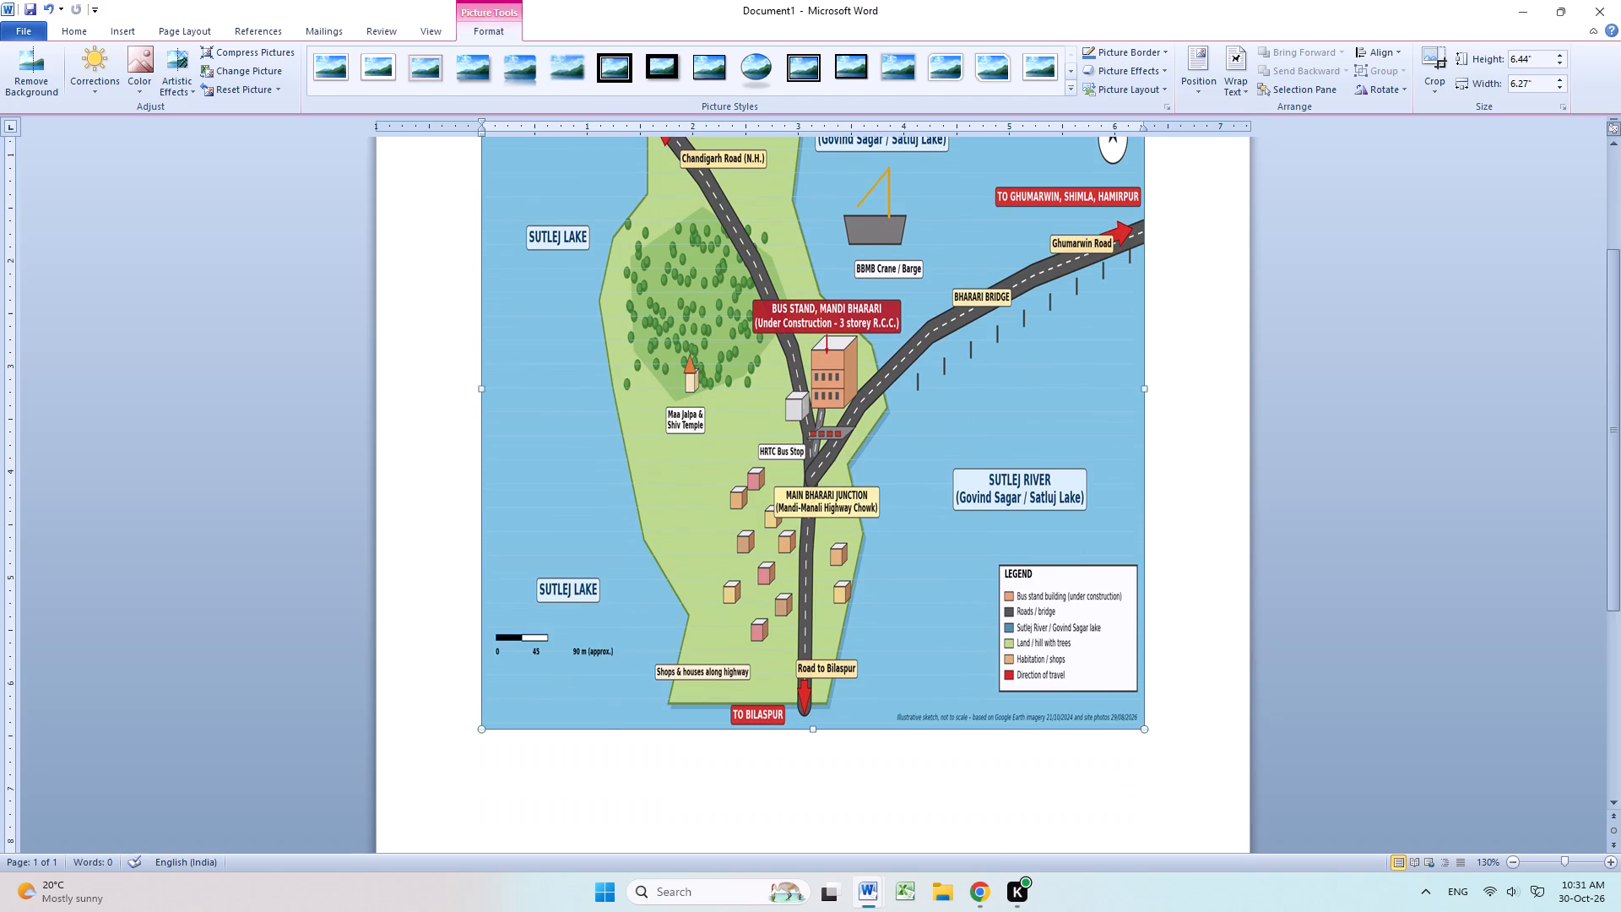
{"action": "scroll", "coordinate": [1045, 764], "scroll_direction": "up", "scroll_amount": 4}
Print only the selected site sketch on the Canon LBP6030/6040/6018L, one copy.
{"action": "key", "text": "ctrl+p"}
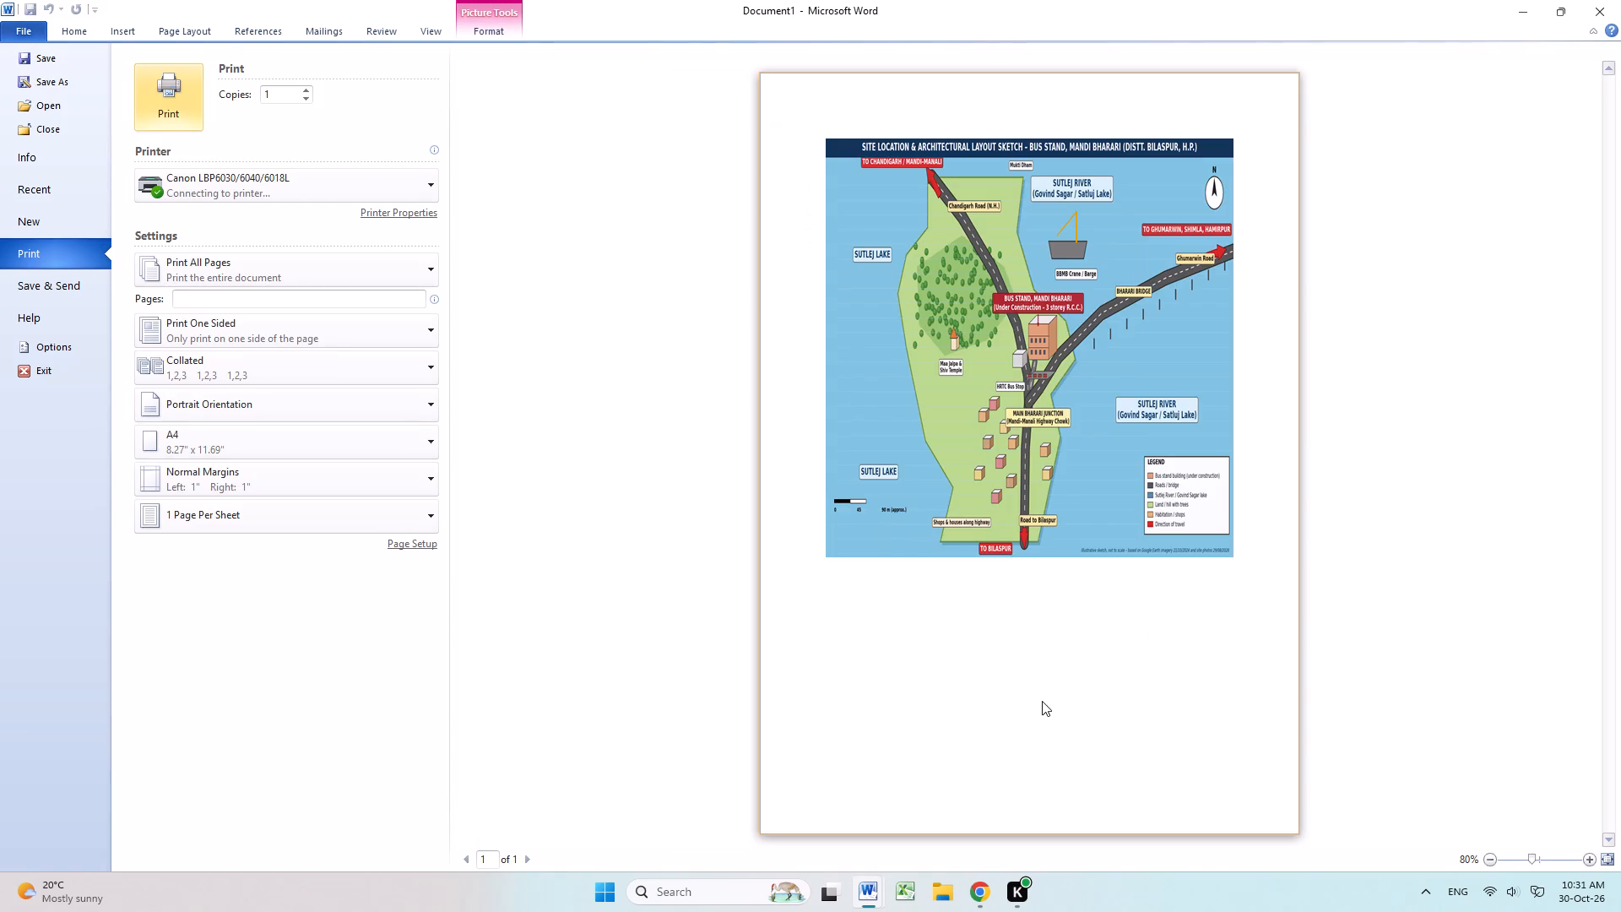
{"action": "left_click", "coordinate": [241, 271]}
{"action": "left_click", "coordinate": [245, 360]}
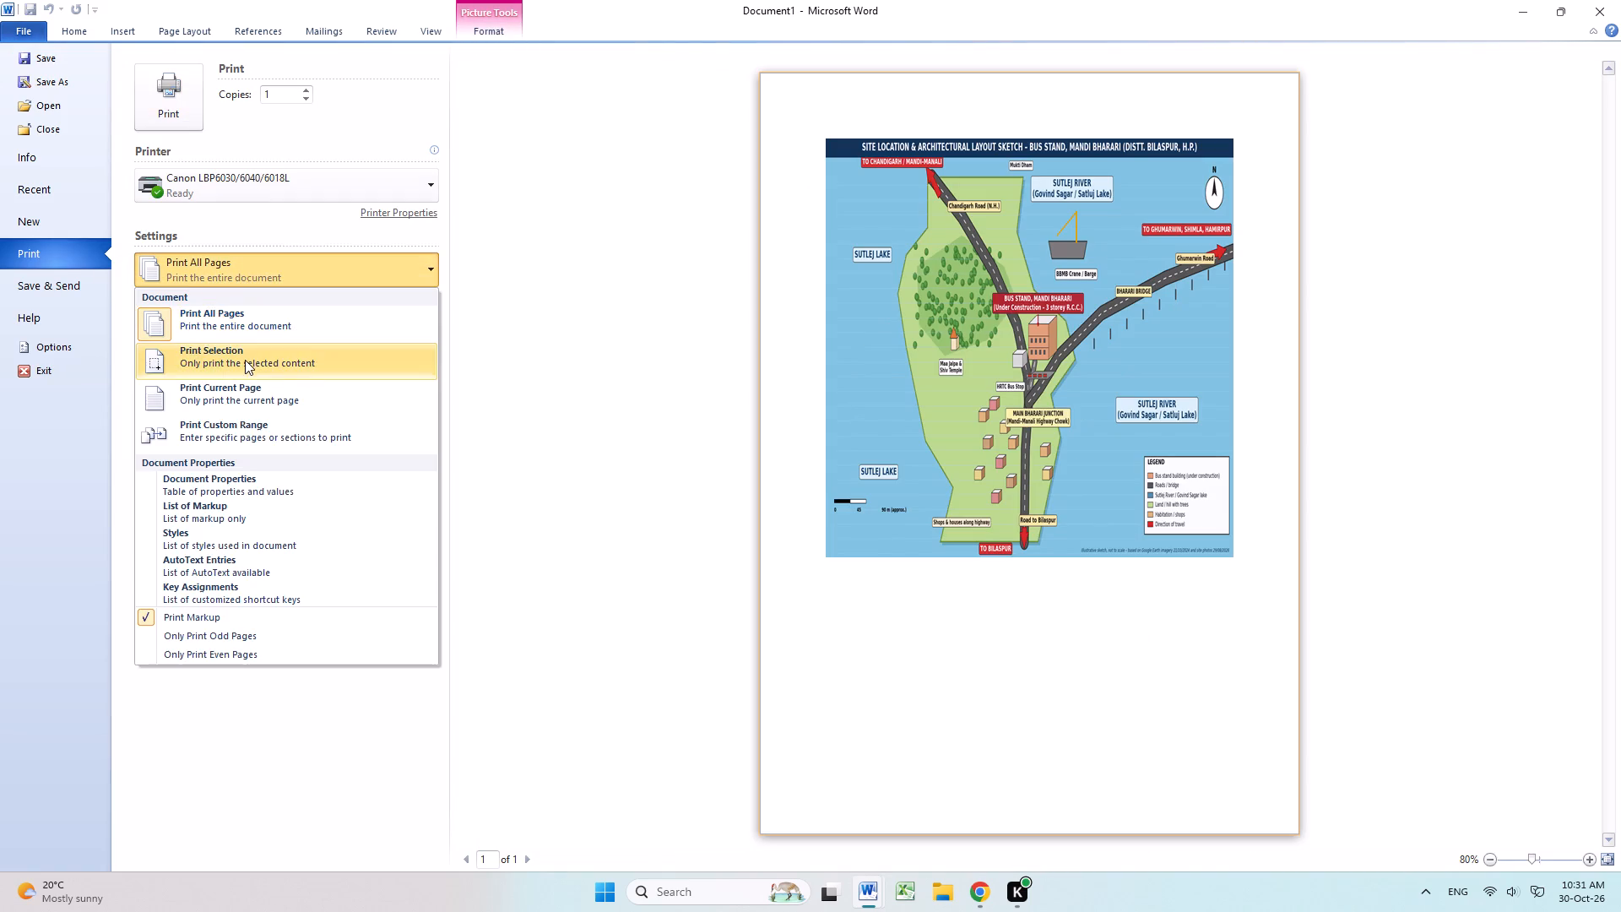
{"action": "left_click", "coordinate": [165, 102]}
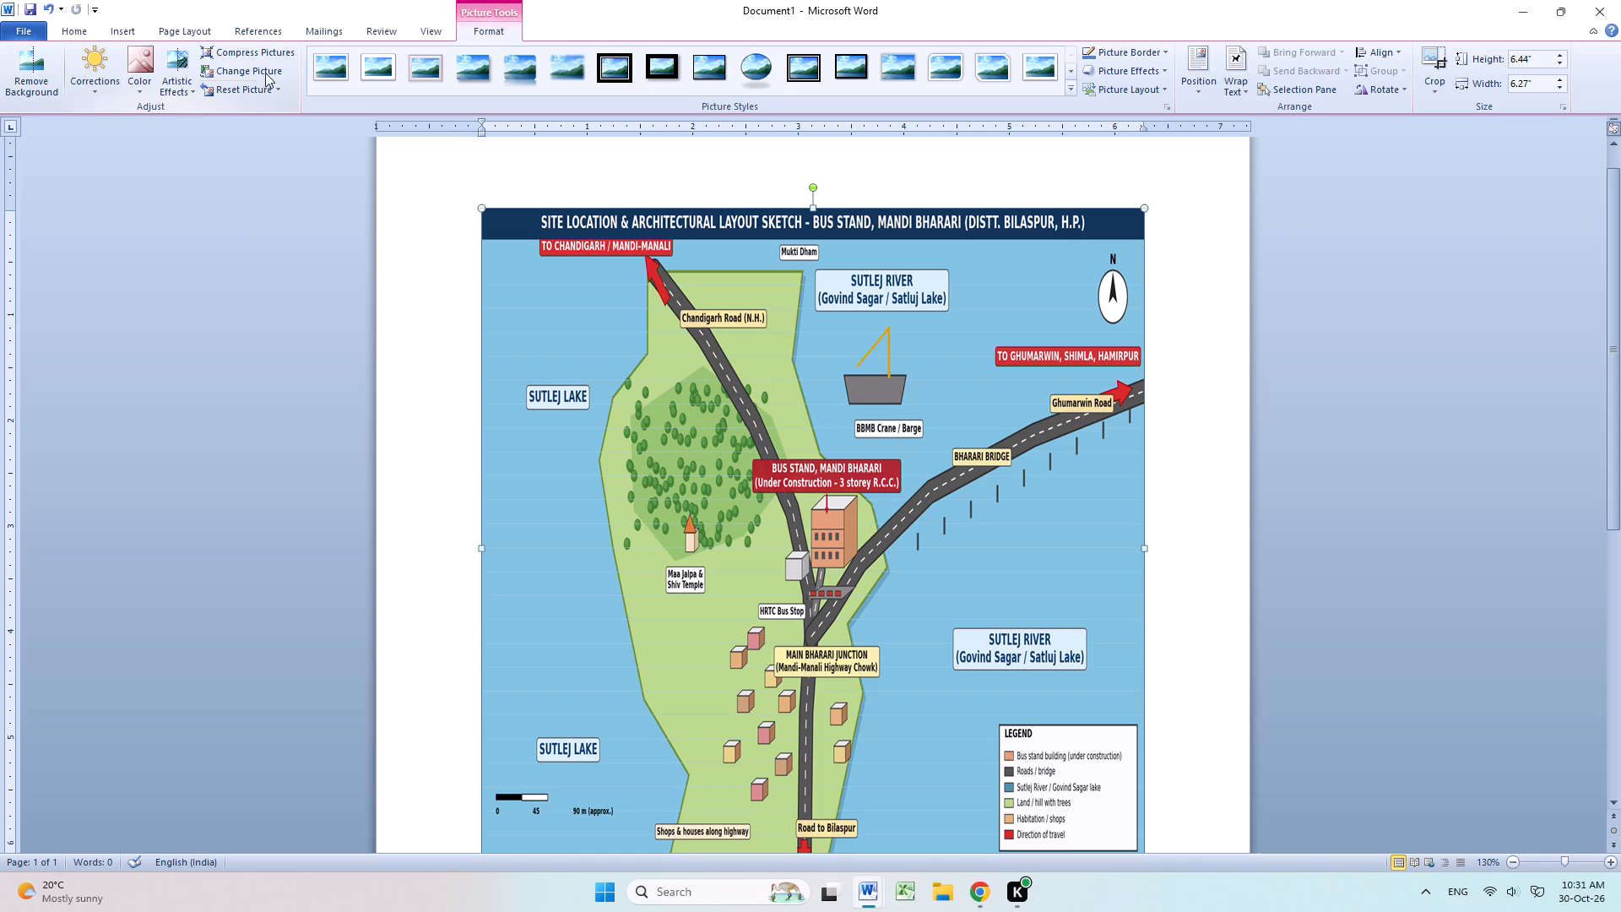
Close the site sketch document without saving it.
{"action": "left_click", "coordinate": [1620, 0]}
{"action": "left_click", "coordinate": [835, 469]}
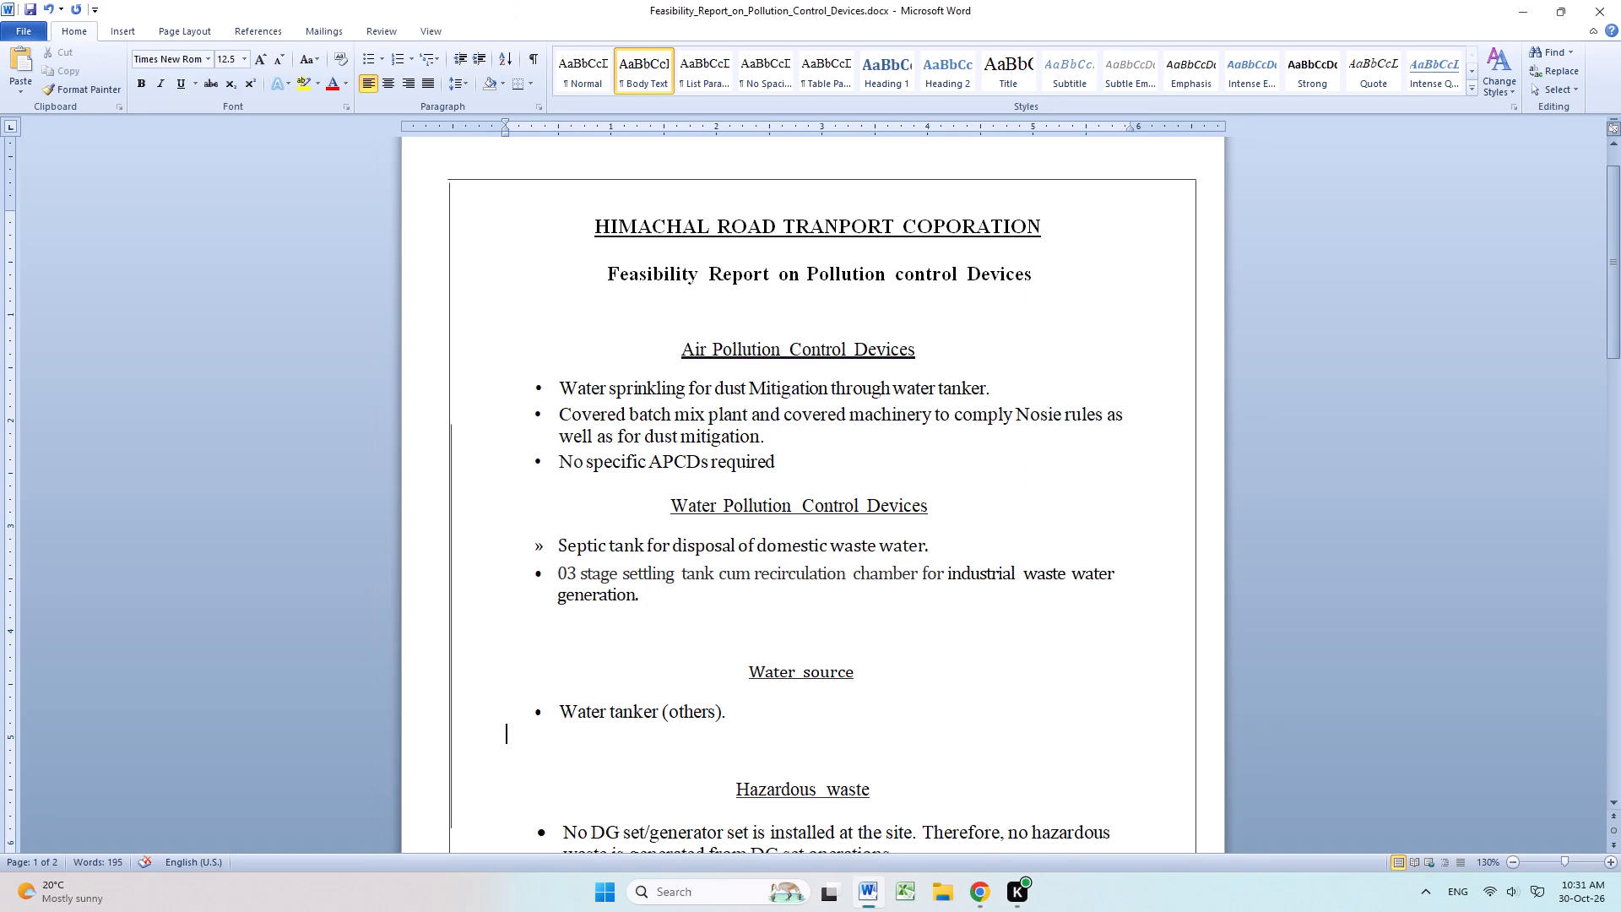
Print one more copy of only the feasibility report's current first page on the Canon LBP6030/6040/6018L, keeping its margins.
{"action": "key", "text": "ctrl+p"}
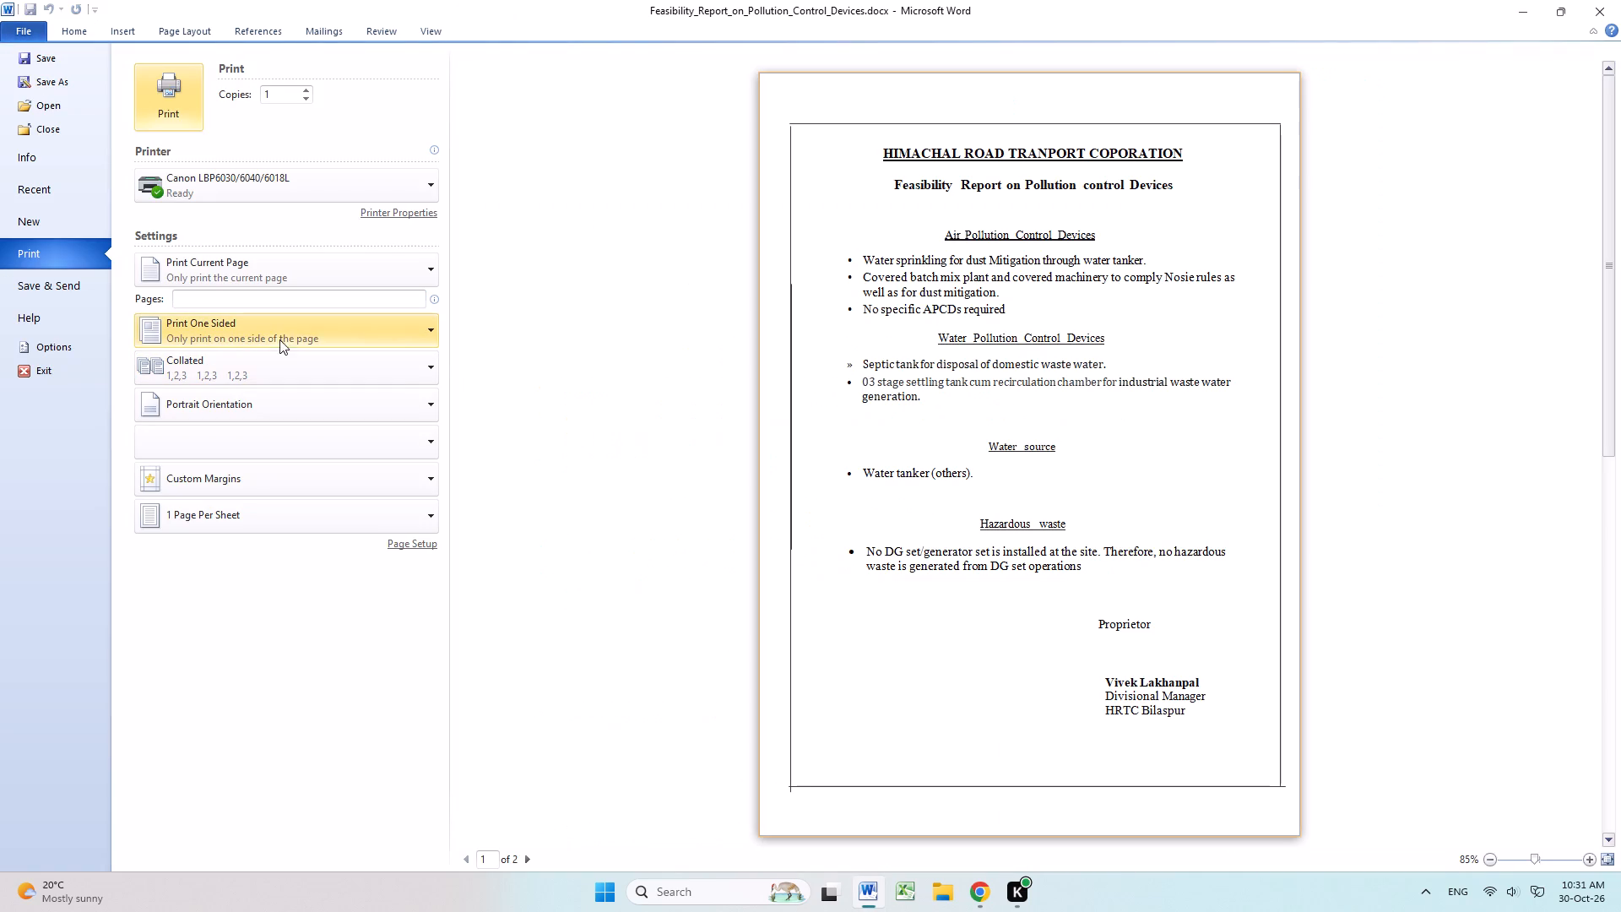
{"action": "left_click", "coordinate": [166, 108]}
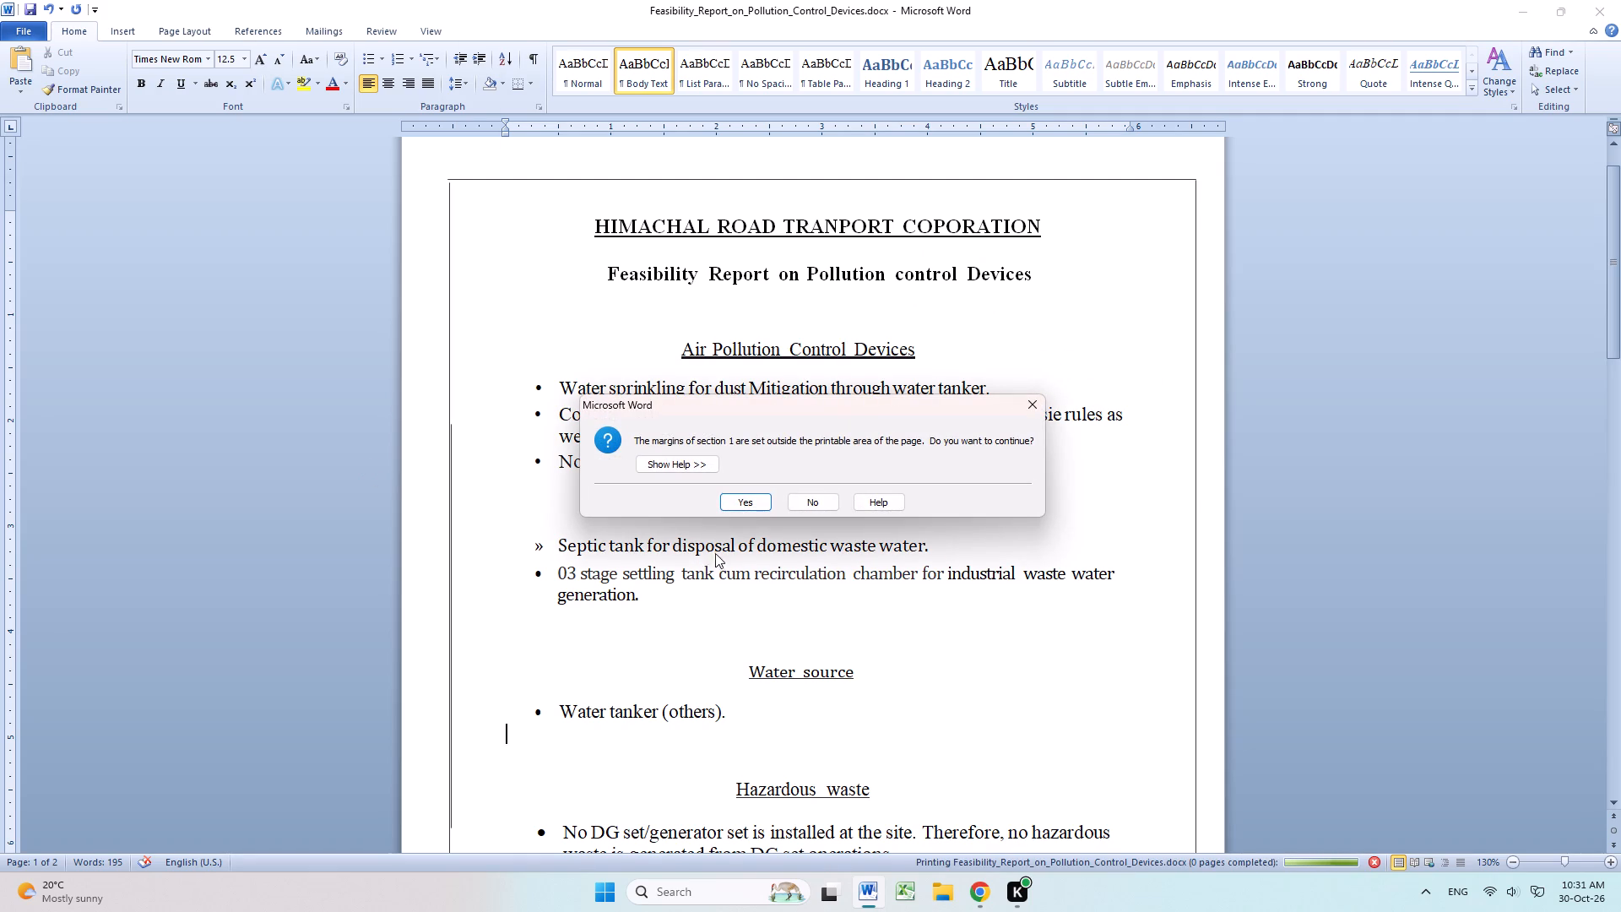
{"action": "left_click", "coordinate": [750, 511]}
{"action": "left_click", "coordinate": [757, 501]}
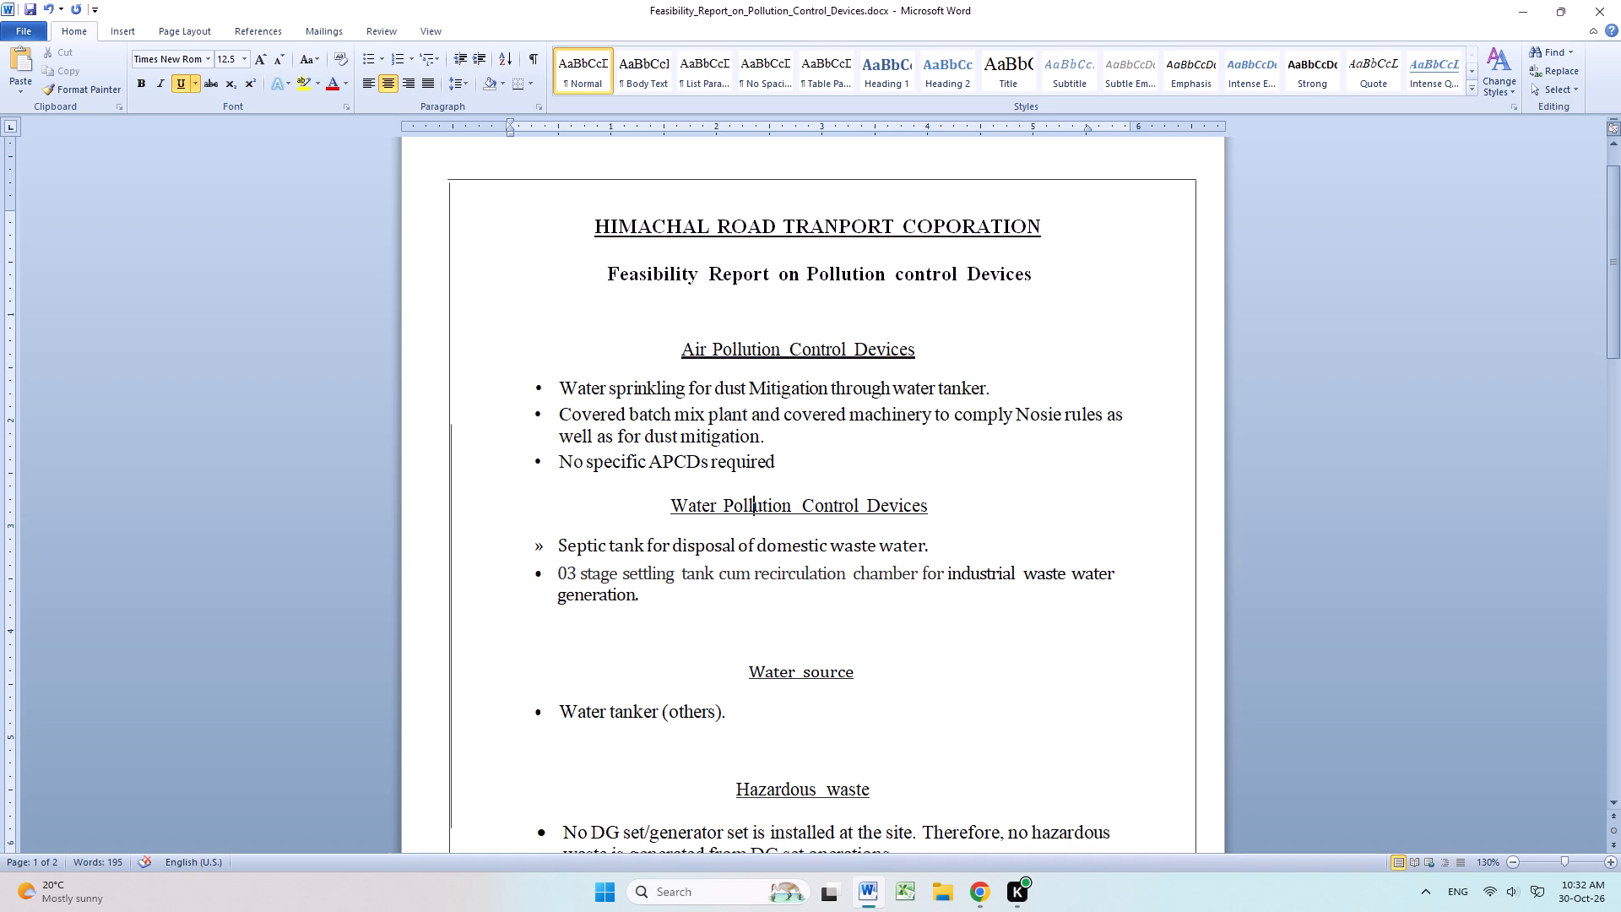
Save the feasibility report and switch to the desktop.
{"action": "key", "text": "ctrl+s"}
{"action": "key", "text": "ctrl+s"}
{"action": "scroll", "coordinate": [767, 506], "scroll_direction": "down", "scroll_amount": 20}
{"action": "scroll", "coordinate": [767, 506], "scroll_direction": "down", "scroll_amount": 20}
{"action": "scroll", "coordinate": [767, 506], "scroll_direction": "down", "scroll_amount": 4}
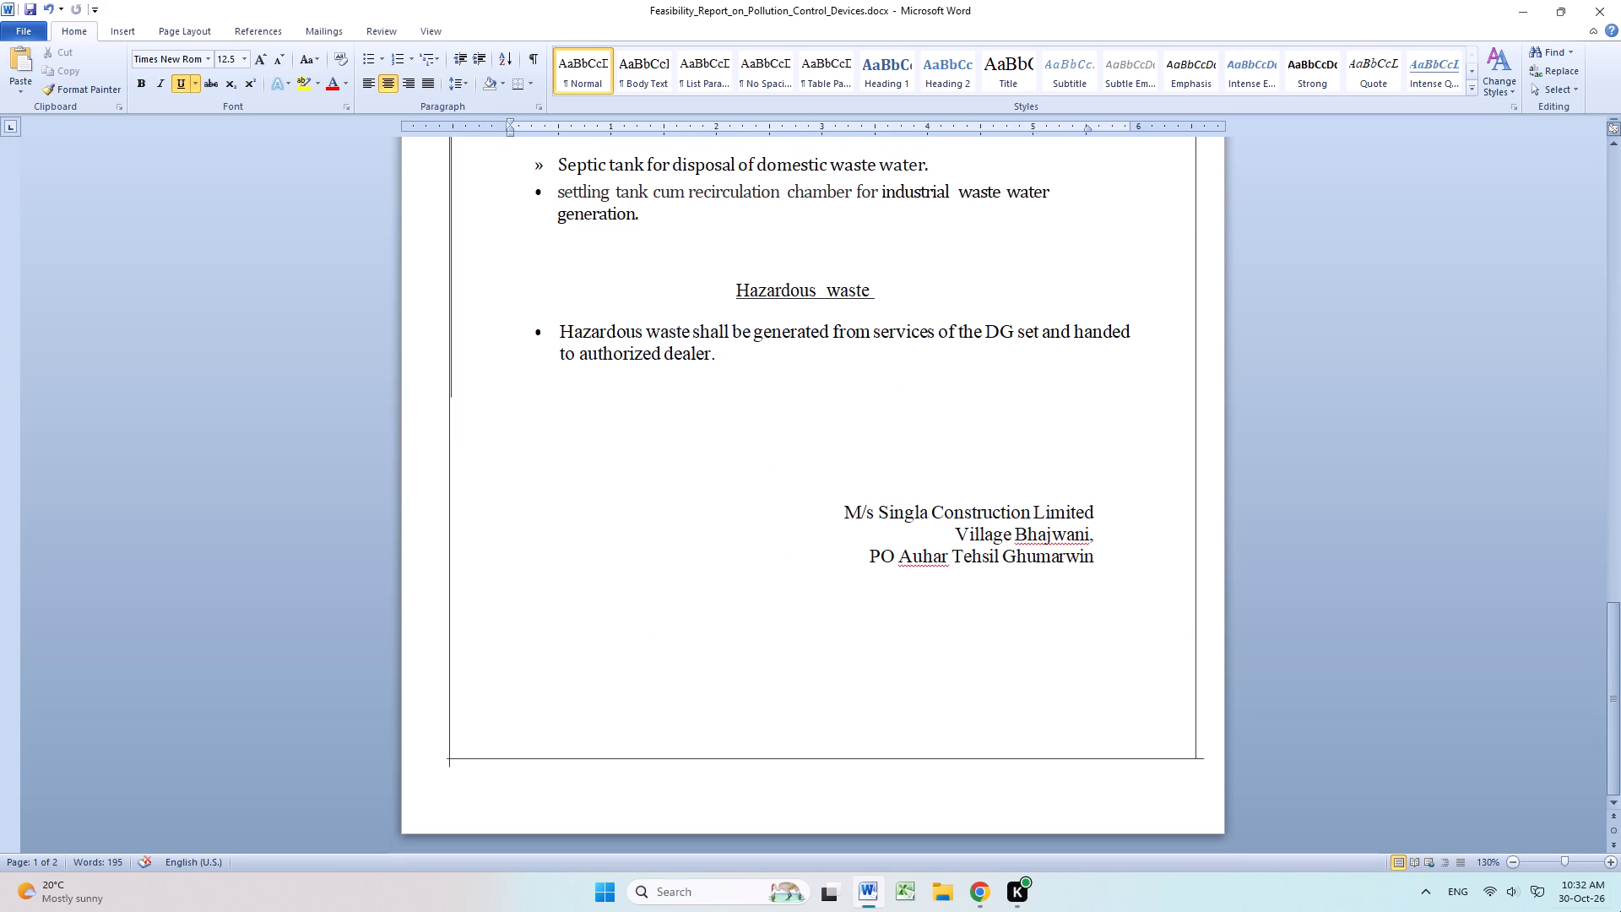
{"action": "left_click", "coordinate": [1620, 911]}
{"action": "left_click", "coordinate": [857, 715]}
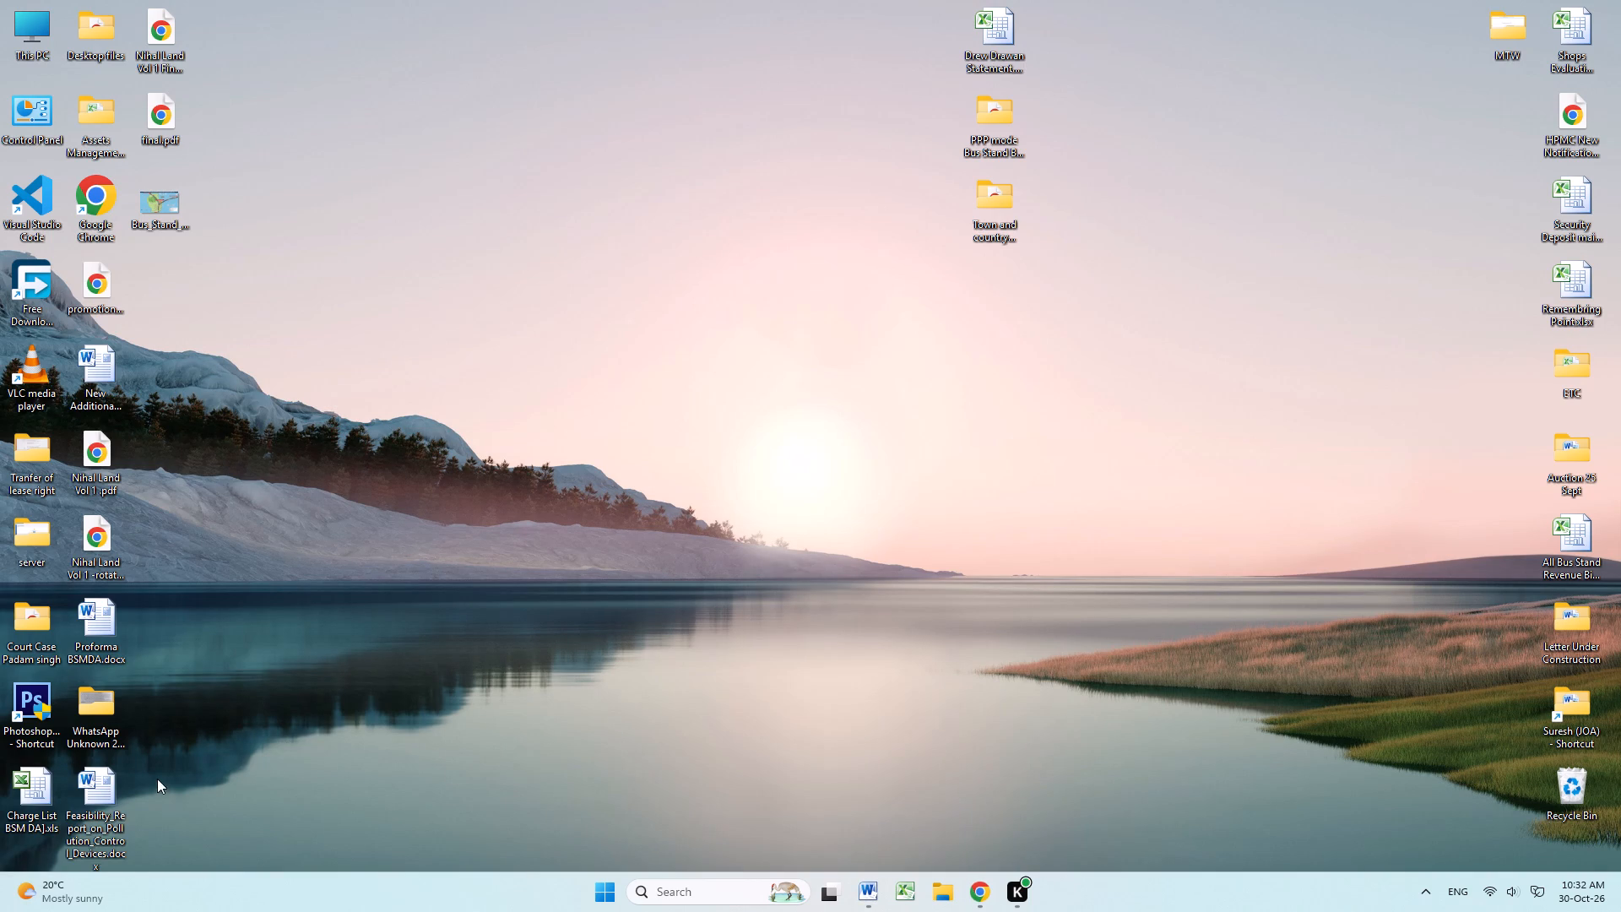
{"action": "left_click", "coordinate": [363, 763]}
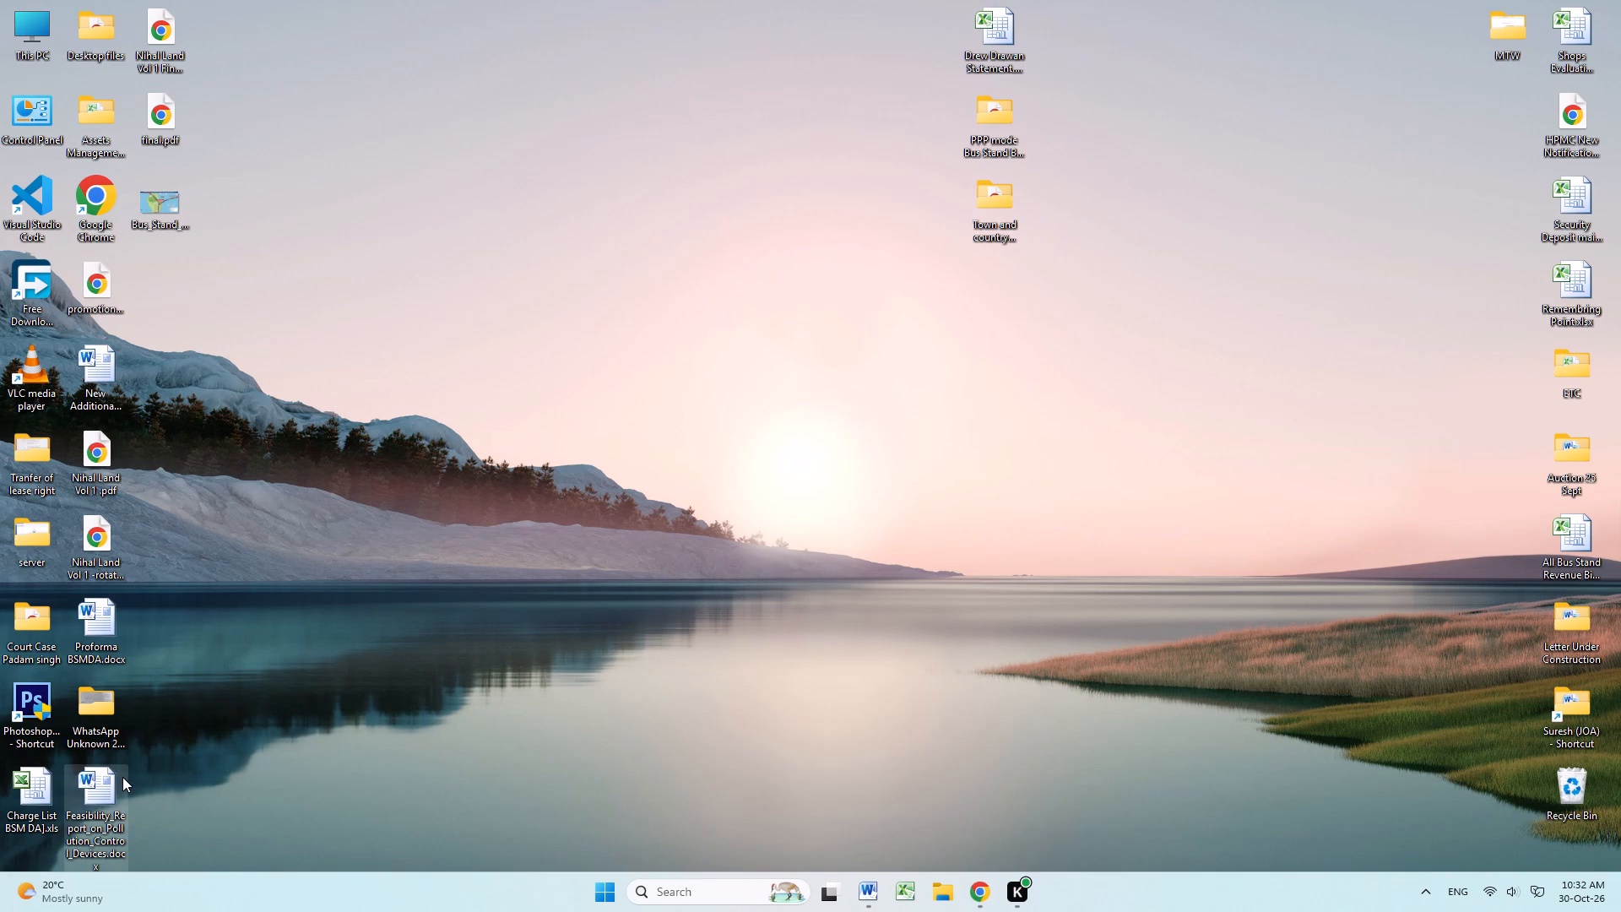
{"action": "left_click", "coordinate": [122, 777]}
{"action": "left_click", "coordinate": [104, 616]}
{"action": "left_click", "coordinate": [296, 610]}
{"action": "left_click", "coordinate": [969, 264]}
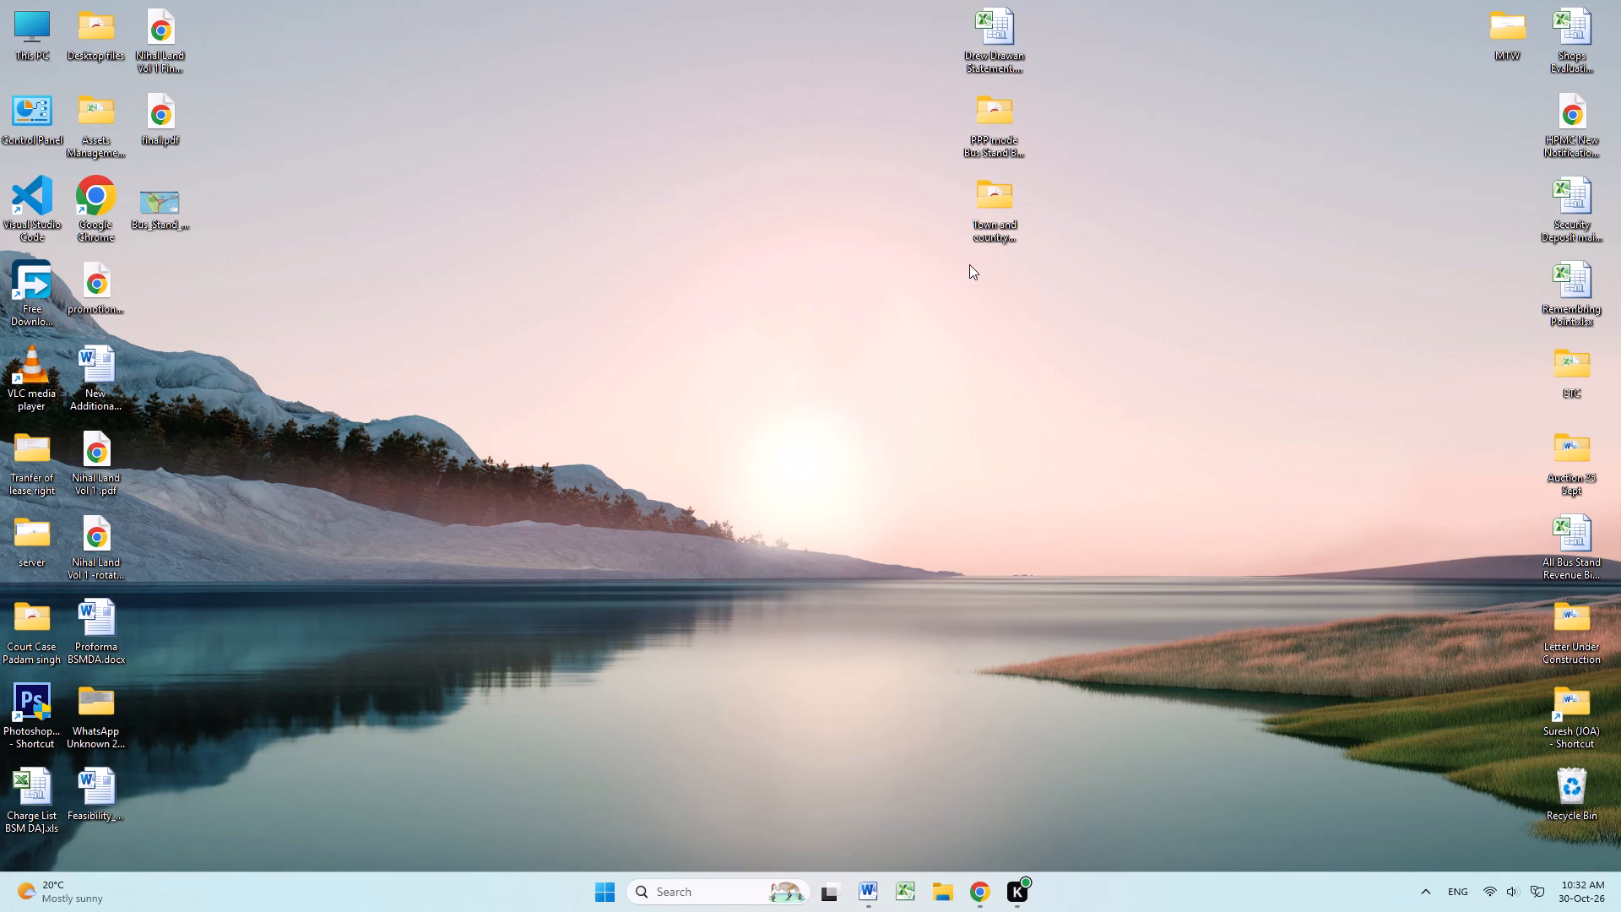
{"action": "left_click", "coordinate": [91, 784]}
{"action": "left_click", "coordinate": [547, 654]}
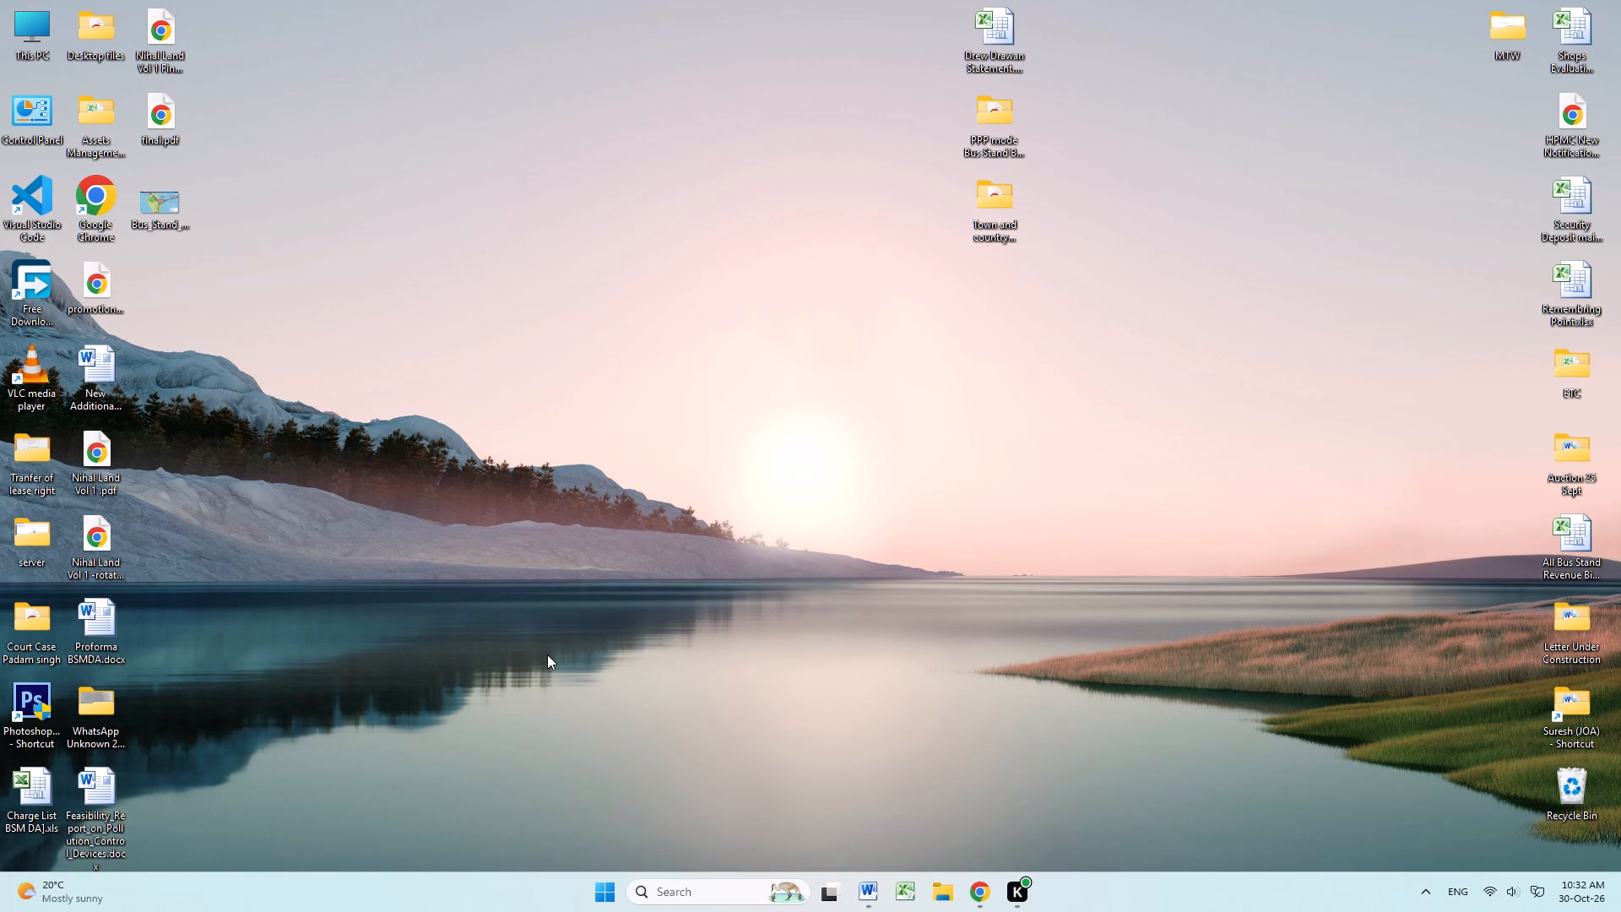
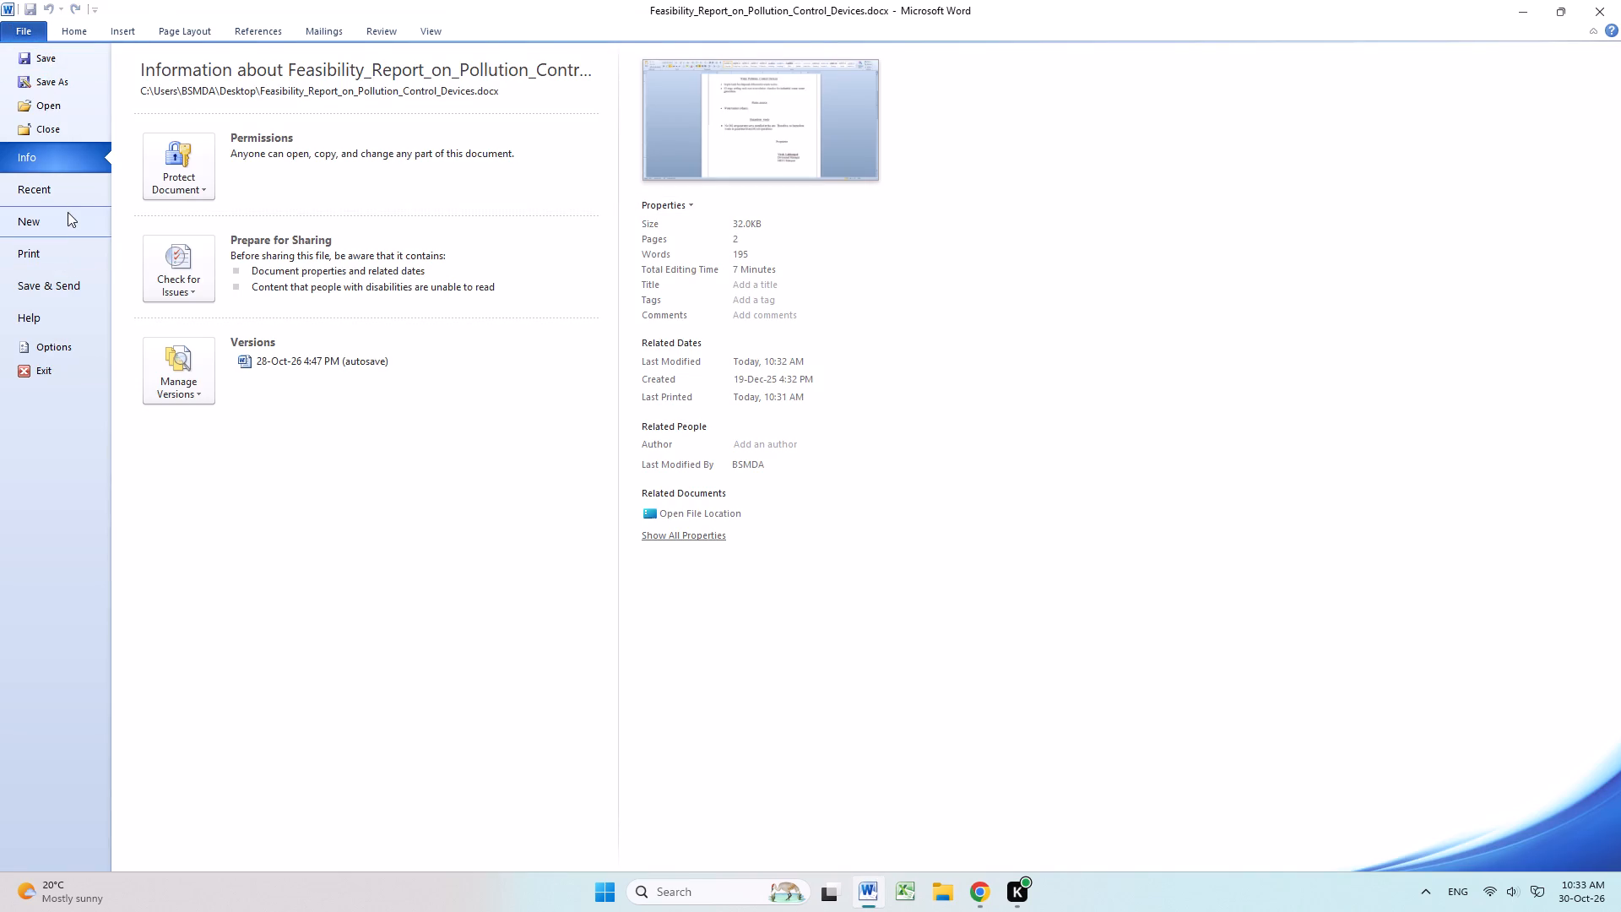
Create a new blank document and start a bulleted list with arrowhead bullets.
{"action": "left_click", "coordinate": [68, 215]}
{"action": "left_click", "coordinate": [854, 423]}
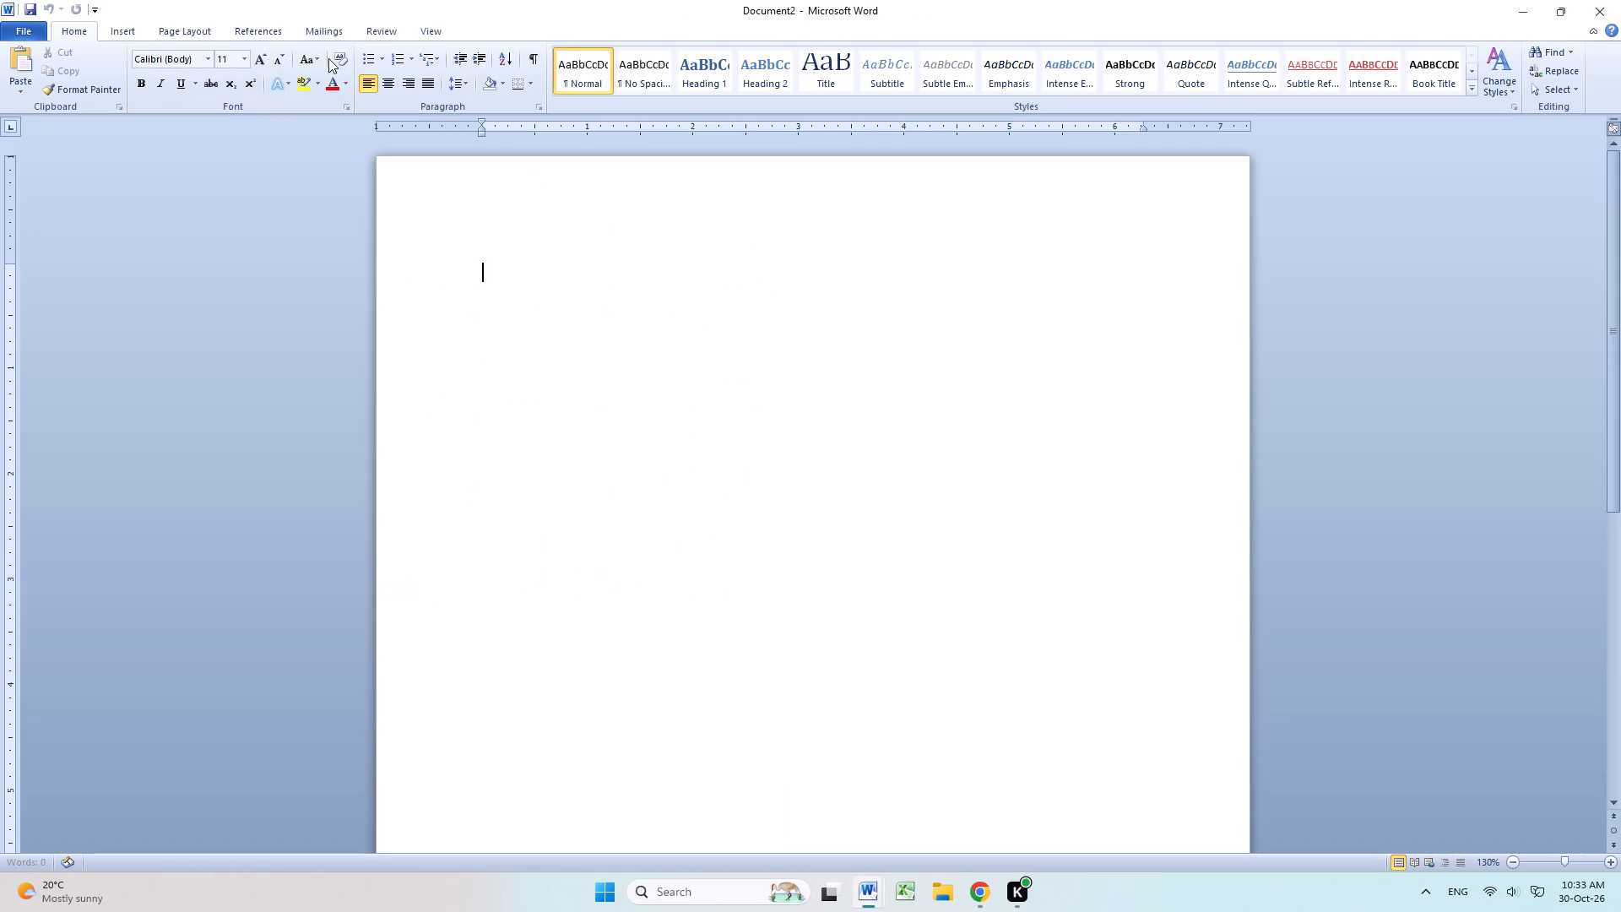
{"action": "left_click", "coordinate": [379, 62]}
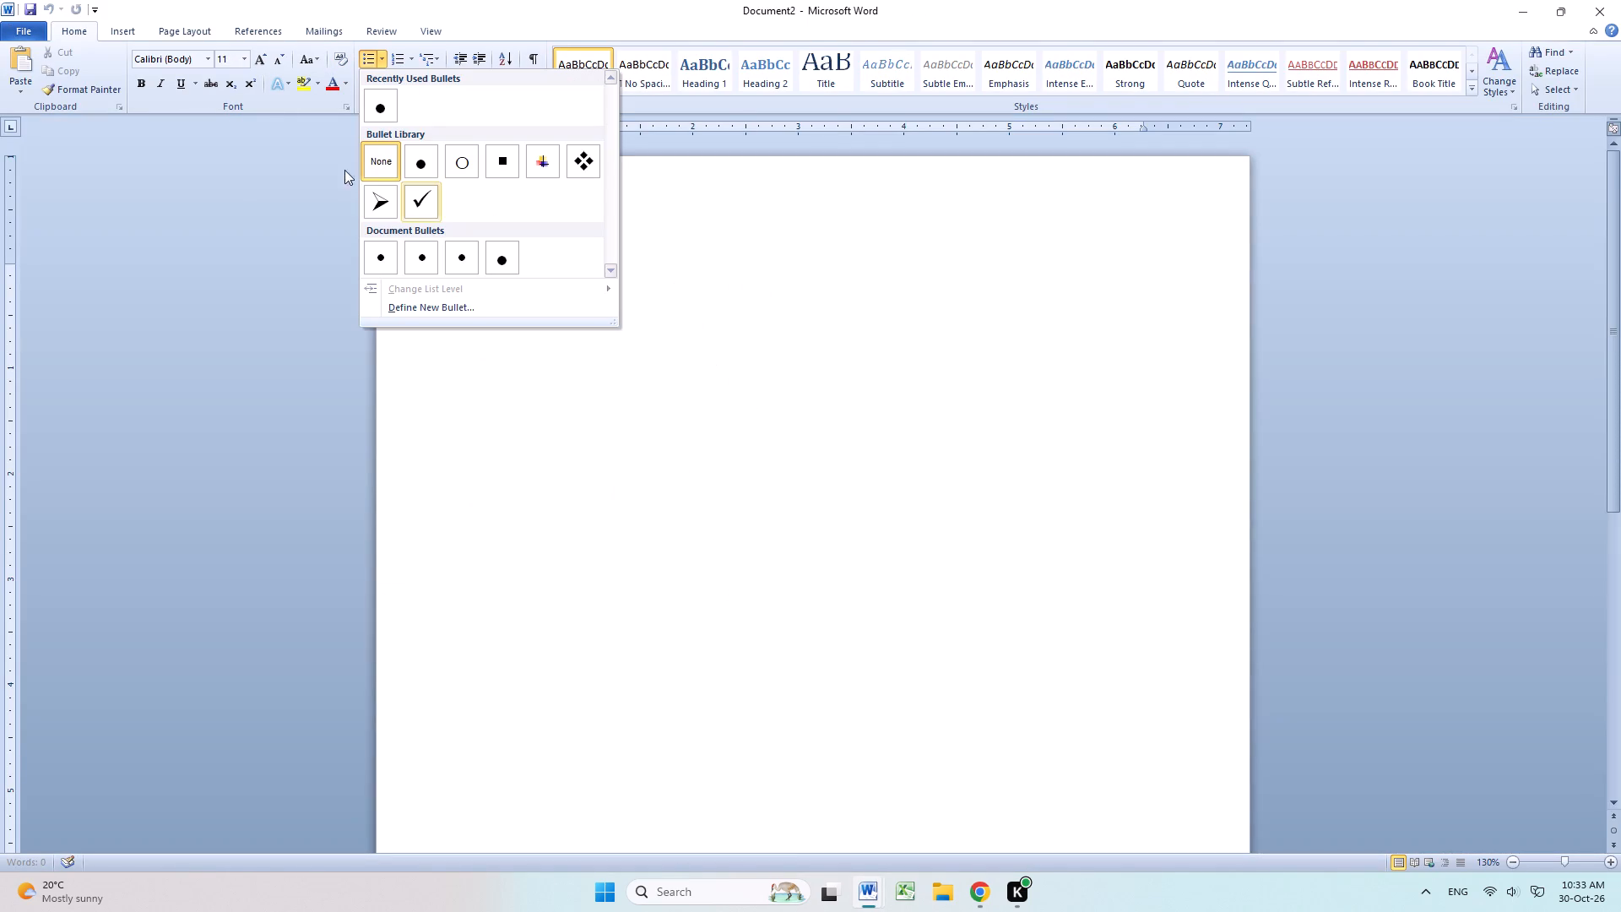
{"action": "left_click", "coordinate": [371, 201]}
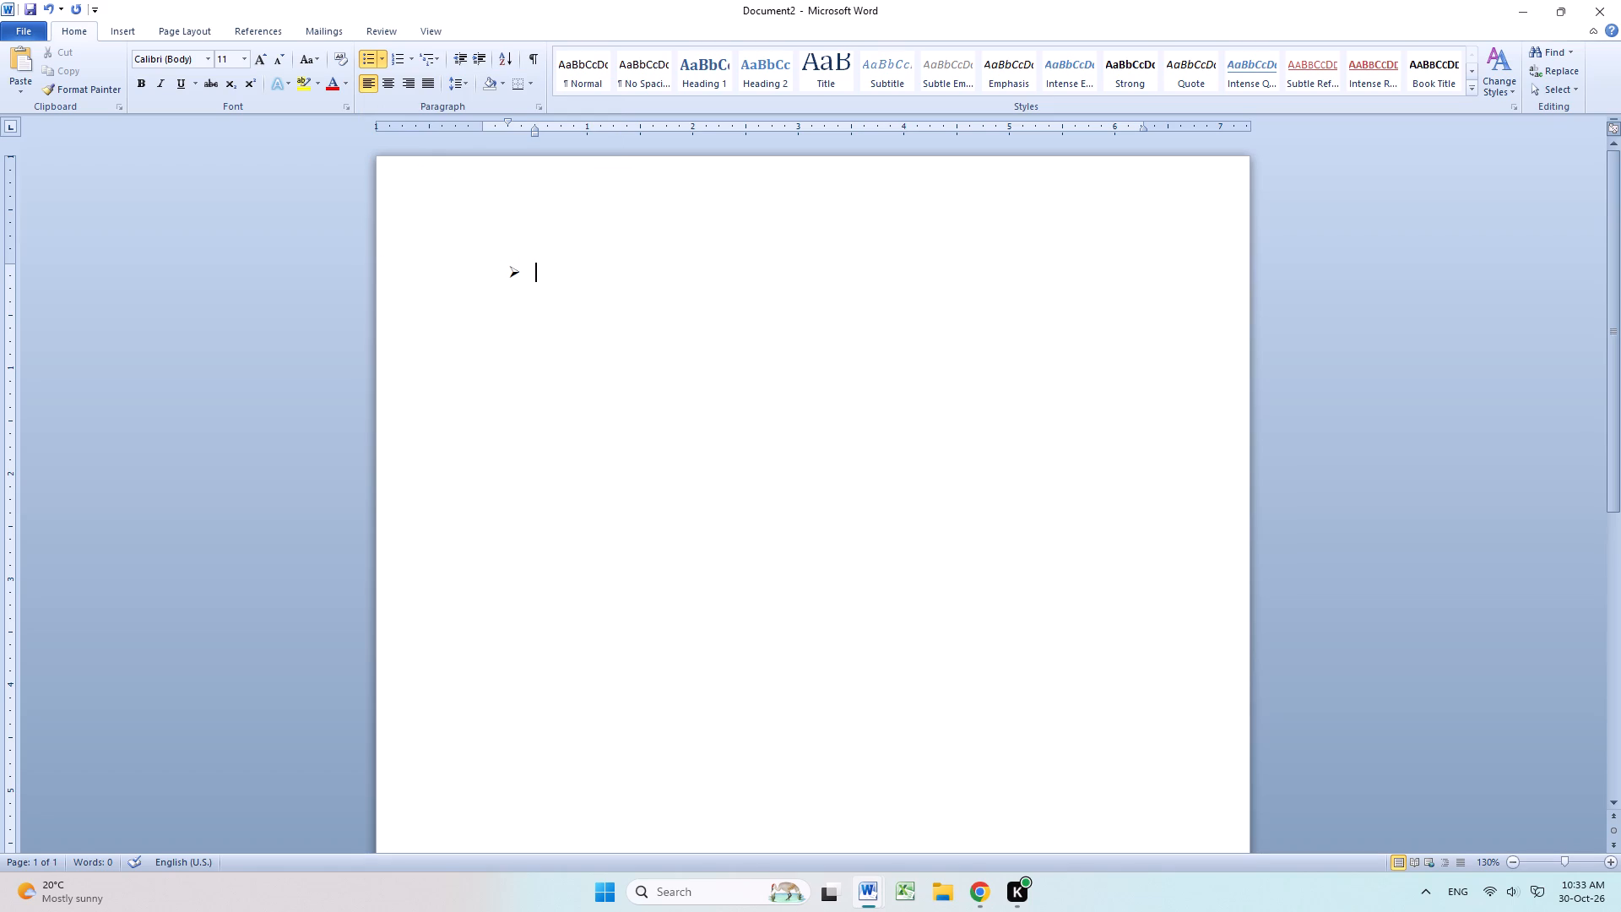
Enter the first bullet, "Copy of udhyam registration certificate (Mandatory)".
{"action": "type", "text": "copy of"}
{"action": "key", "text": "space"}
{"action": "type", "text": "du"}
{"action": "key", "text": "BackSpace"}
{"action": "key", "text": "BackSpace"}
{"action": "type", "text": "ud"}
{"action": "key", "text": "h"}
{"action": "type", "text": "yam registration"}
{"action": "key", "text": "space"}
{"action": "type", "text": "certificate (MAndatory)"}
{"action": "key", "text": "Return"}
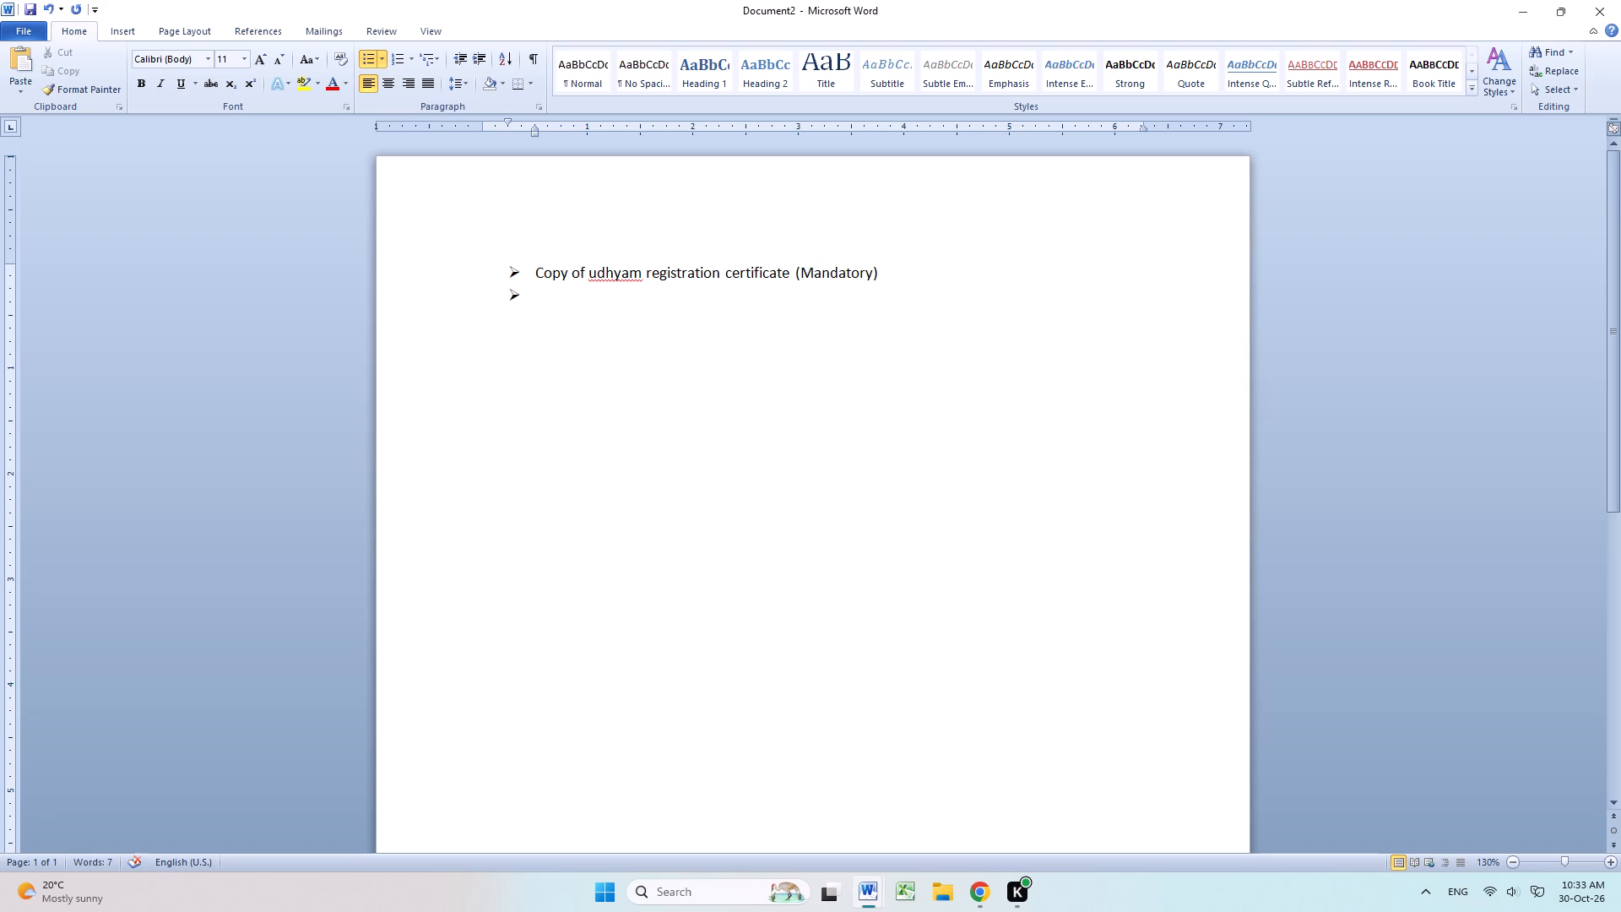
Add a second bullet, "Copy of environmental clearance, if unit falls under the ambit of EIA 2006 or its amendment issued from time to time".
{"action": "type", "text": "cp"}
{"action": "key", "text": "BackSpace"}
{"action": "type", "text": "opy of environmental clearance,"}
{"action": "key", "text": "space"}
{"action": "type", "text": "if unit falls under the ambit of E"}
{"action": "type", "text": "IA"}
{"action": "key", "text": "space"}
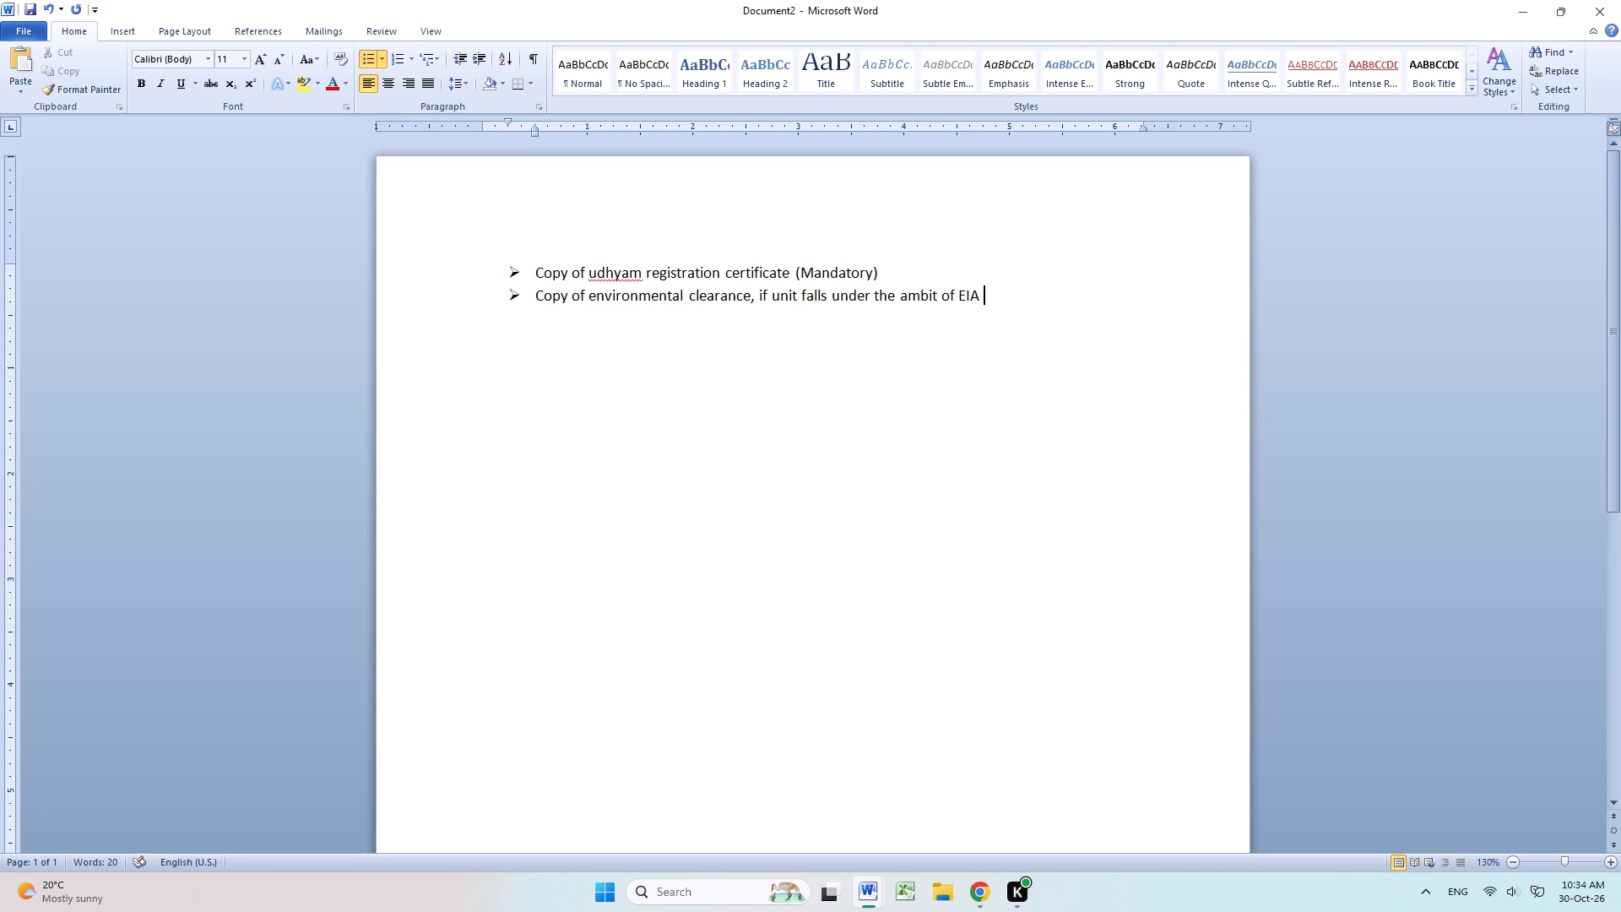
{"action": "type", "text": "2006 or its amendment issued from time t"}
{"action": "type", "text": "o time"}
{"action": "key", "text": "Return"}
Start the third bullet with "Site plan" enclosed in double quotation marks, followed by the word showing.
{"action": "type", "text": "site plan"}
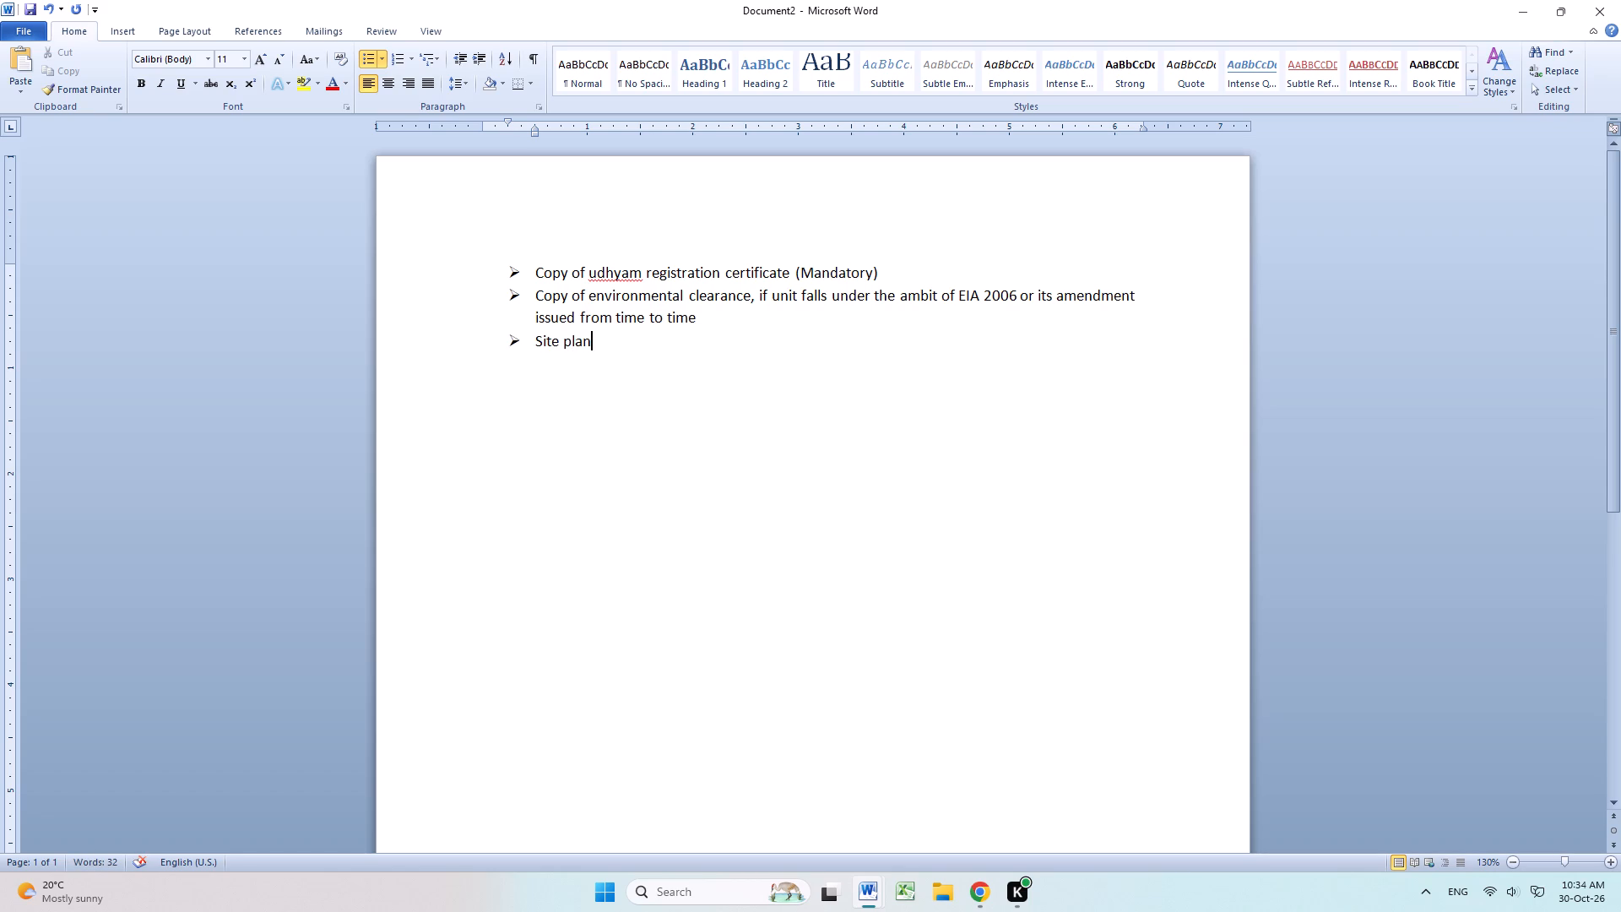
{"action": "key", "text": "shift+quotedbl"}
{"action": "key", "text": "ctrl+Left"}
{"action": "key", "text": "ctrl+Left"}
{"action": "key", "text": "ctrl+Left"}
{"action": "key", "text": "shift+quotedbl"}
{"action": "key", "text": "ctrl+Right"}
{"action": "key", "text": "ctrl+Right"}
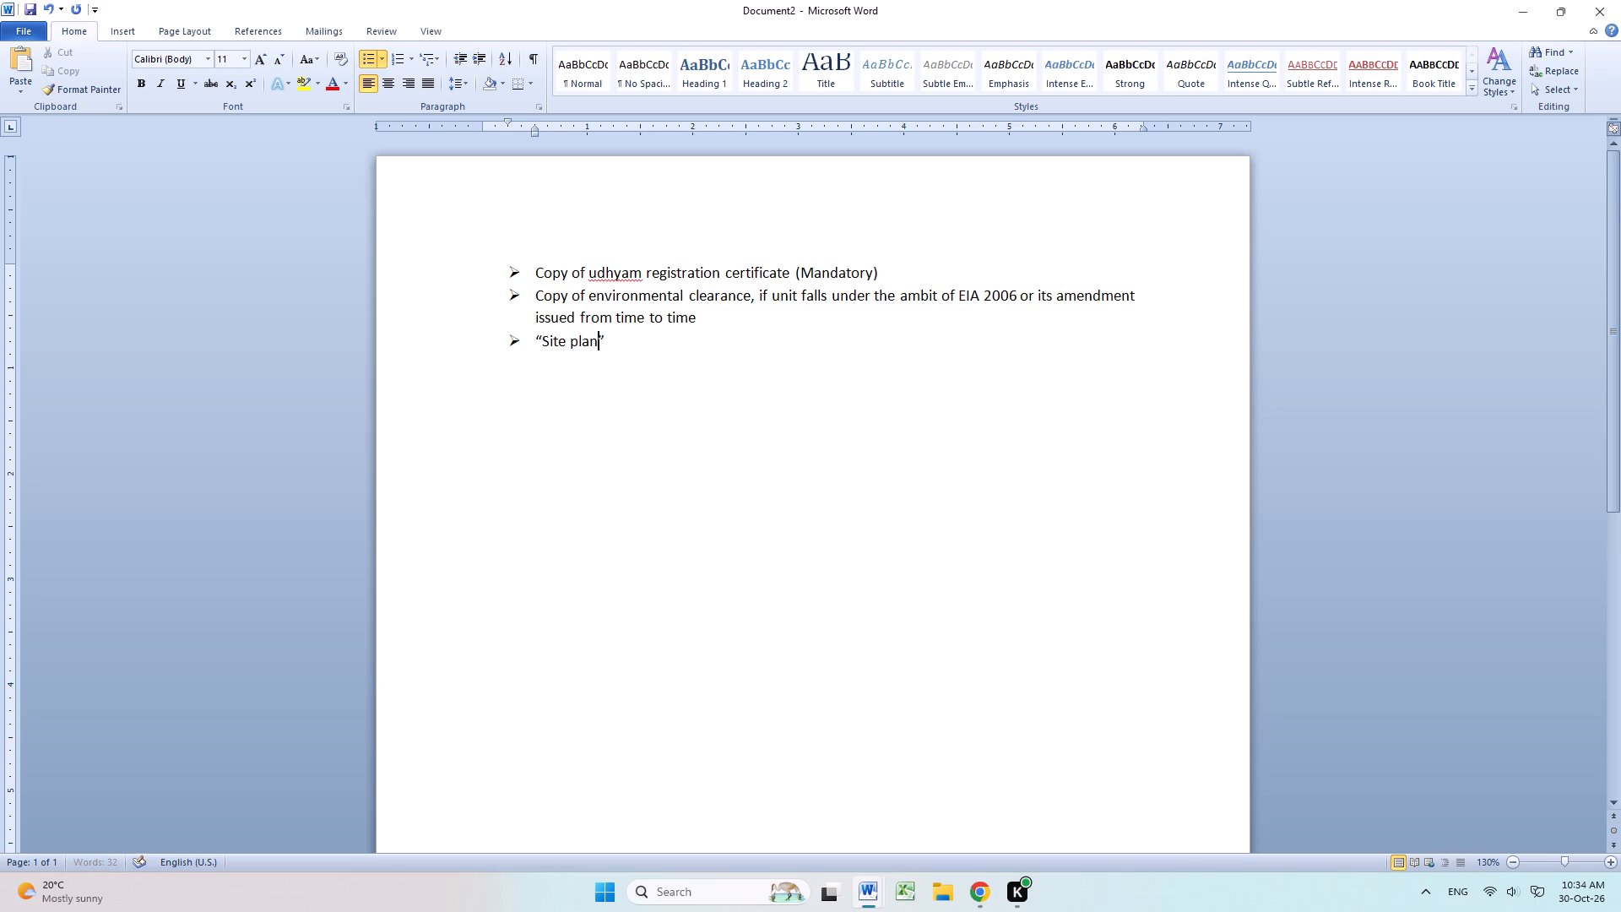
{"action": "key", "text": "Right"}
{"action": "key", "text": "space"}
{"action": "type", "text": "showing"}
Continue the site plan bullet with "the location of the proposed industry and physical features like".
{"action": "key", "text": "space"}
{"action": "type", "text": "the location of the proposed industry and py"}
{"action": "key", "text": "BackSpace"}
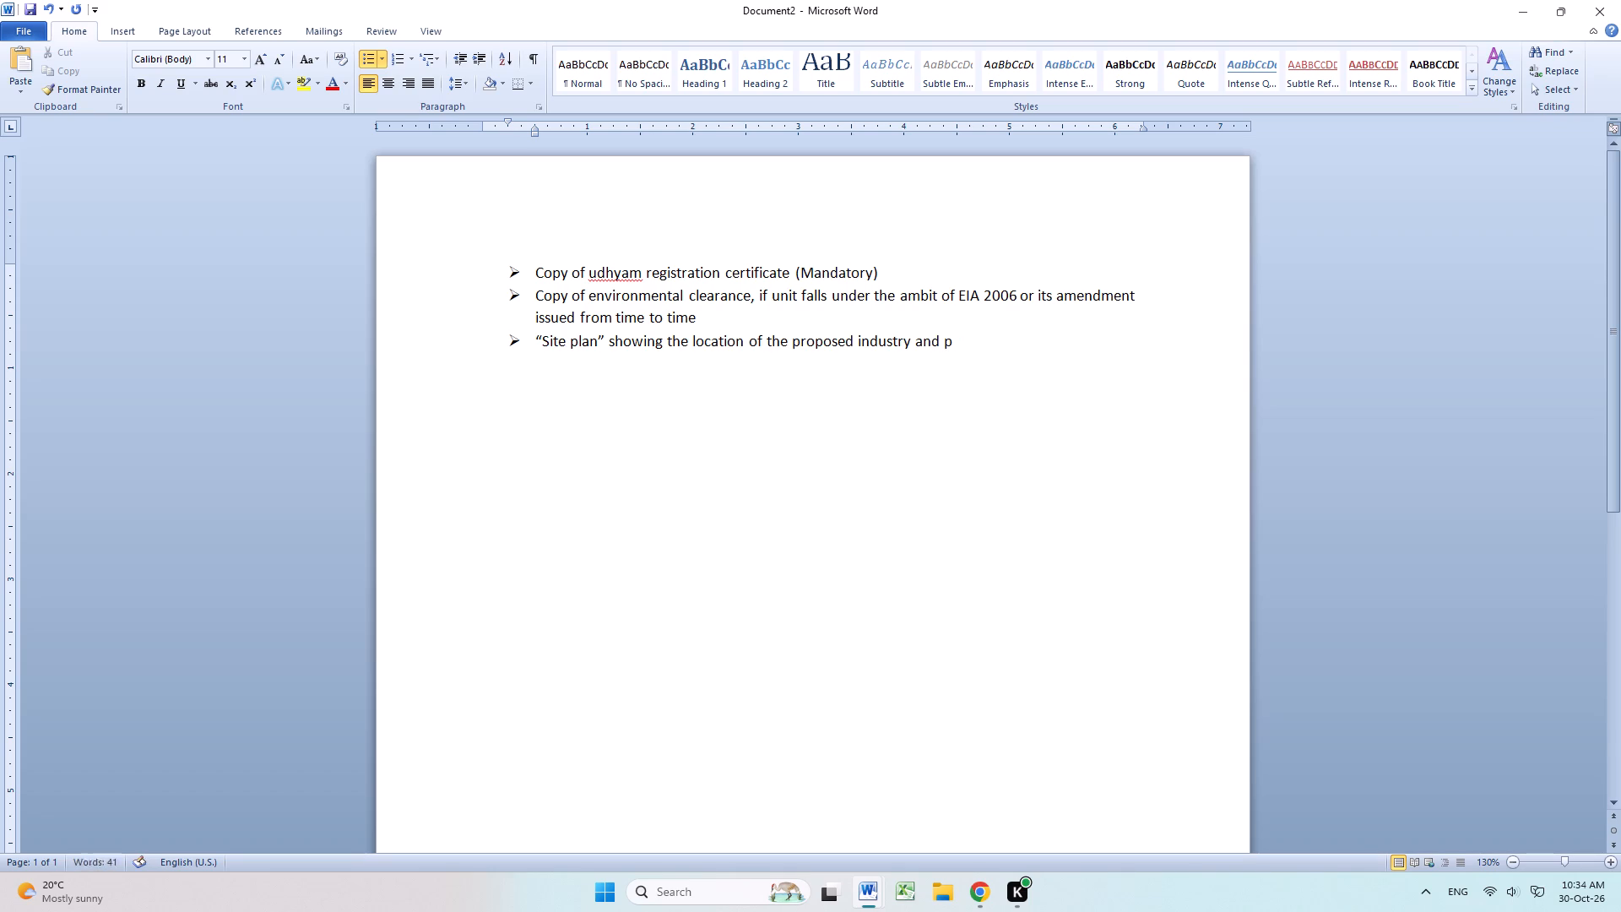
{"action": "type", "text": "hysical"}
{"action": "key", "text": "space"}
{"action": "type", "text": "features, like ste"}
{"action": "key", "text": "BackSpace"}
{"action": "key", "text": "BackSpace"}
{"action": "key", "text": "BackSpace"}
{"action": "key", "text": "BackSpace"}
{"action": "key", "text": "BackSpace"}
{"action": "key", "text": "BackSpace"}
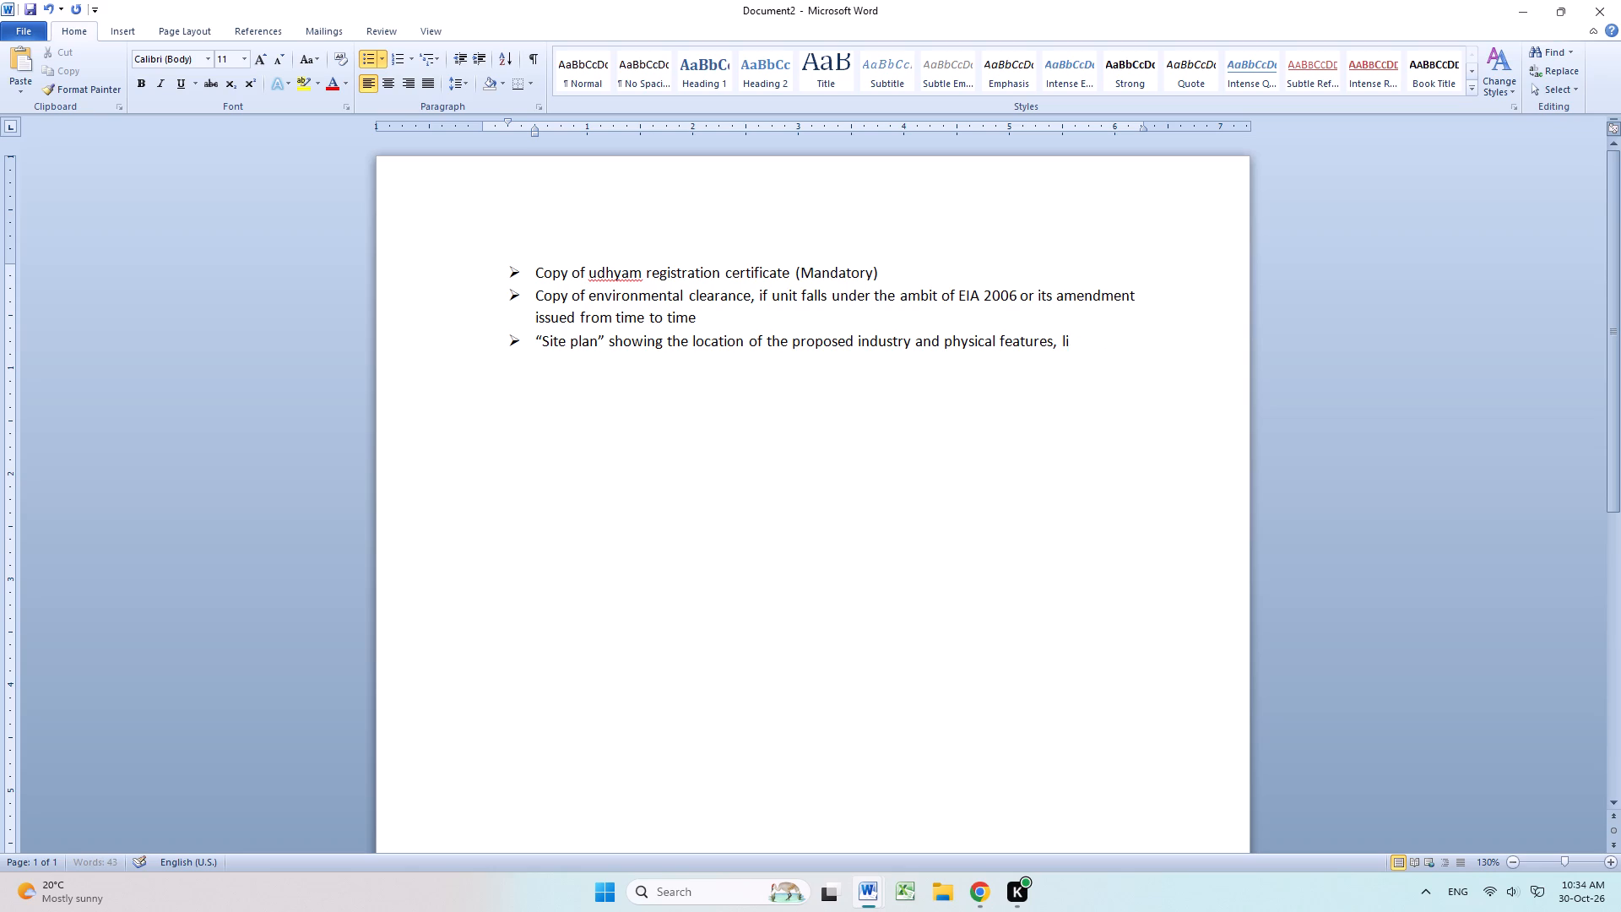
{"action": "key", "text": "BackSpace"}
{"action": "key", "text": "BackSpace"}
{"action": "key", "text": "BackSpace"}
{"action": "key", "text": "BackSpace"}
{"action": "key", "text": "space"}
{"action": "type", "text": "like"}
Continue the site plan bullet with "streams, villages, towns and distance from the nearest link road and main".
{"action": "key", "text": "space"}
{"action": "type", "text": "streams, villages, townd sn"}
{"action": "key", "text": "BackSpace"}
{"action": "key", "text": "BackSpace"}
{"action": "key", "text": "BackSpace"}
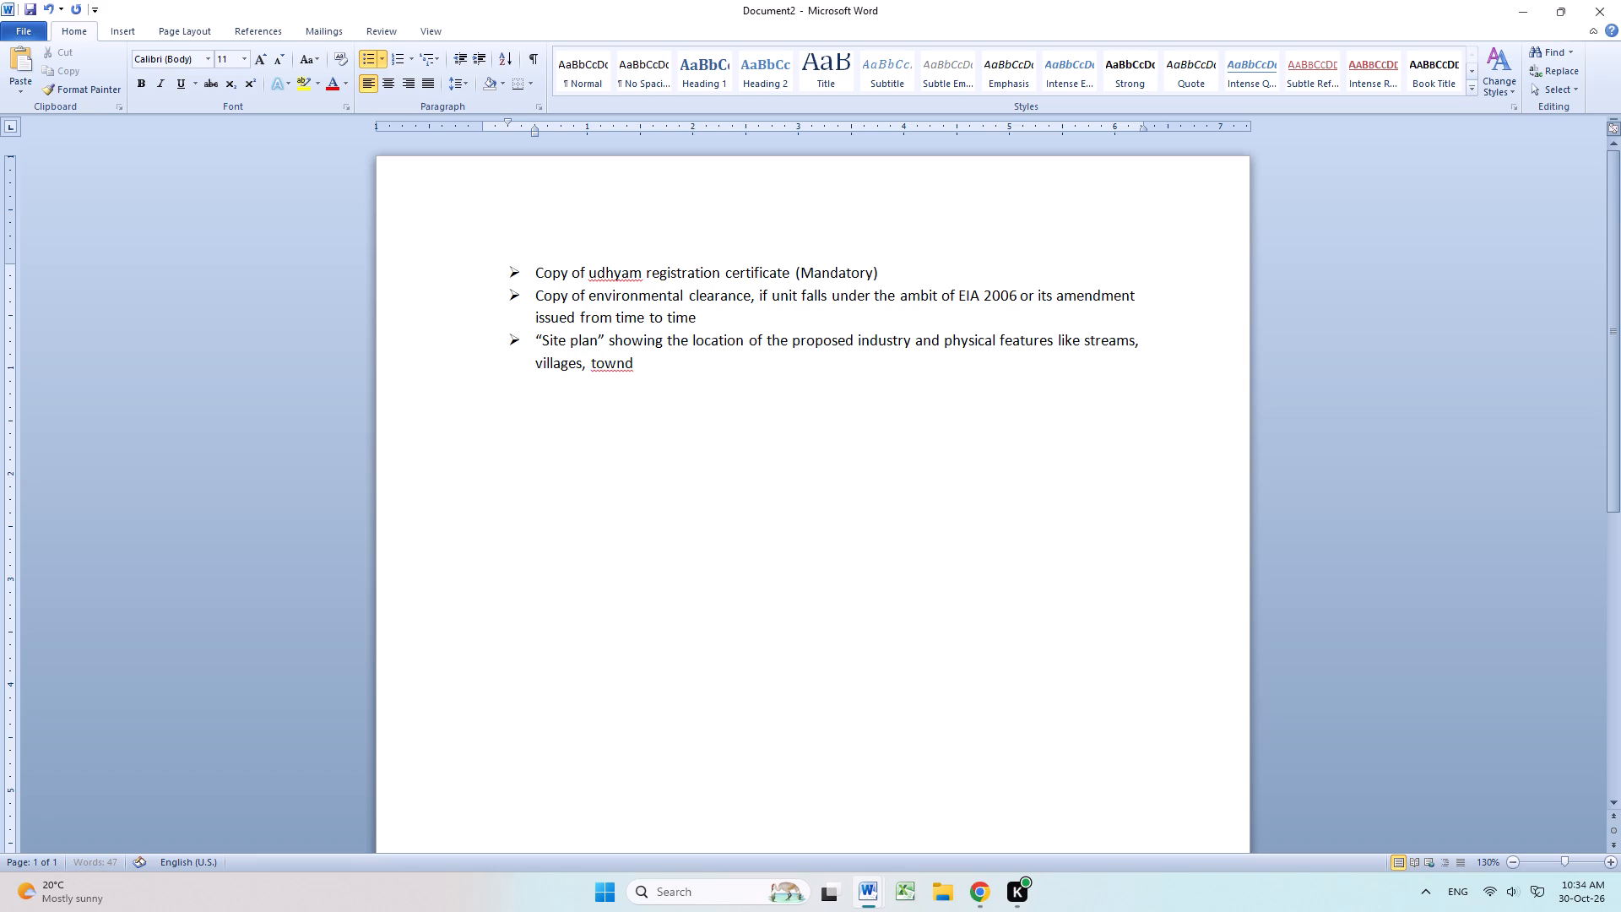
{"action": "key", "text": "BackSpace"}
{"action": "type", "text": "s"}
{"action": "key", "text": "space"}
{"action": "type", "text": "and d"}
{"action": "type", "text": "istance from the nearest link road and"}
{"action": "key", "text": "space"}
{"action": "type", "text": "main"}
{"action": "key", "text": "space"}
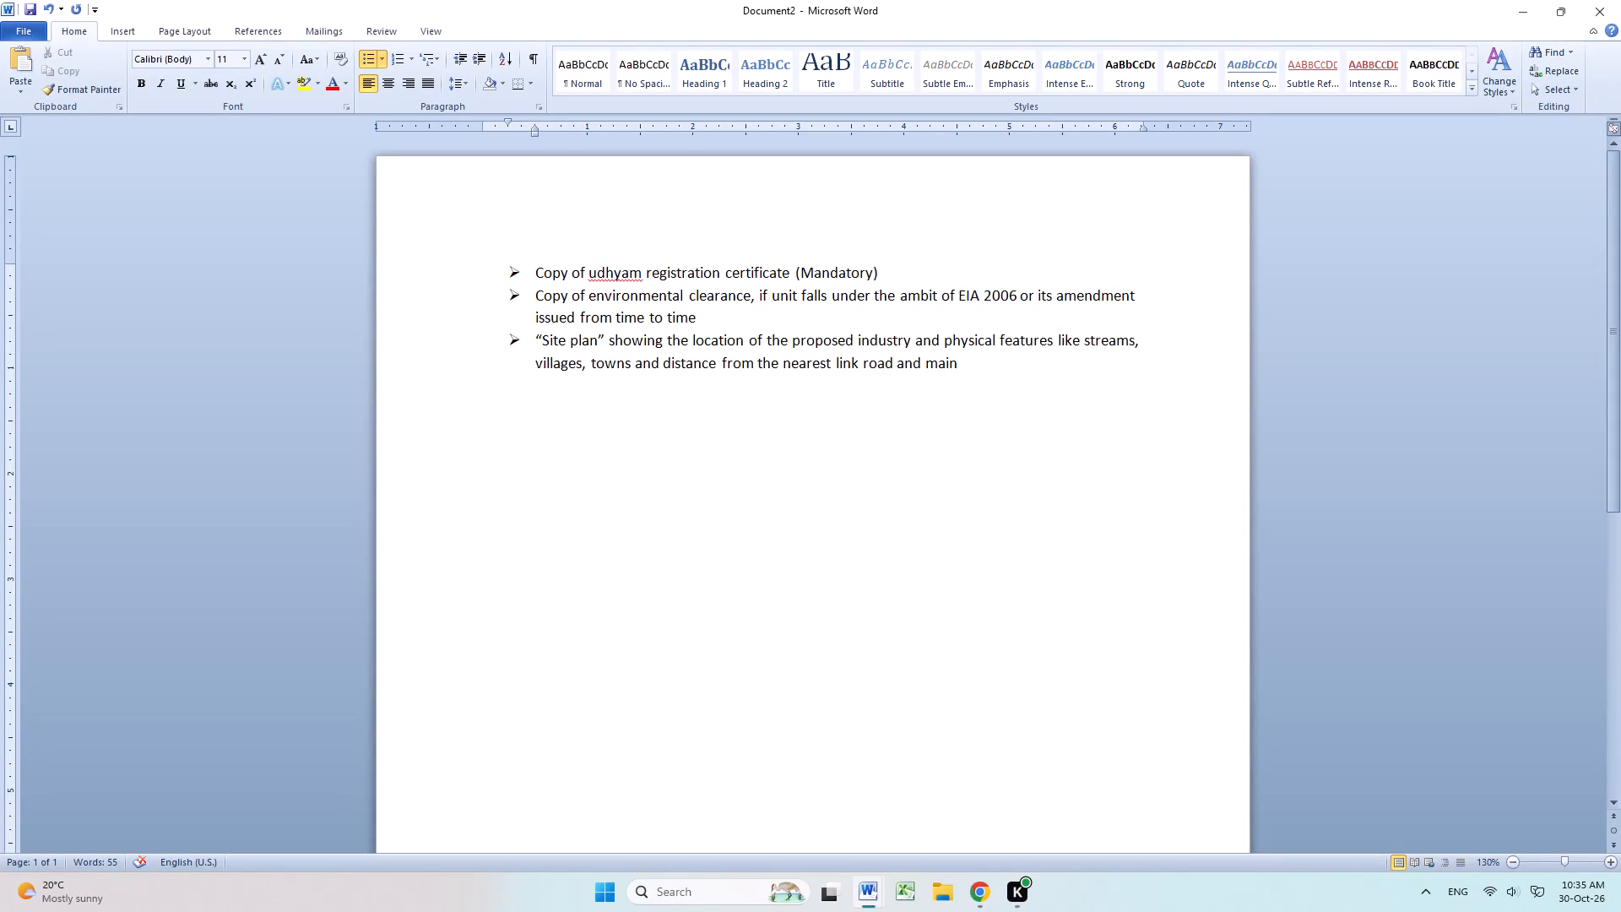
Continue the site plan bullet with "road inclouding himan habitation, detailed layout plan showing manufacturing units, water supply and waste lines.".
{"action": "type", "text": "road inclouding himan habitation, detailed layout plan showing manufacturing u"}
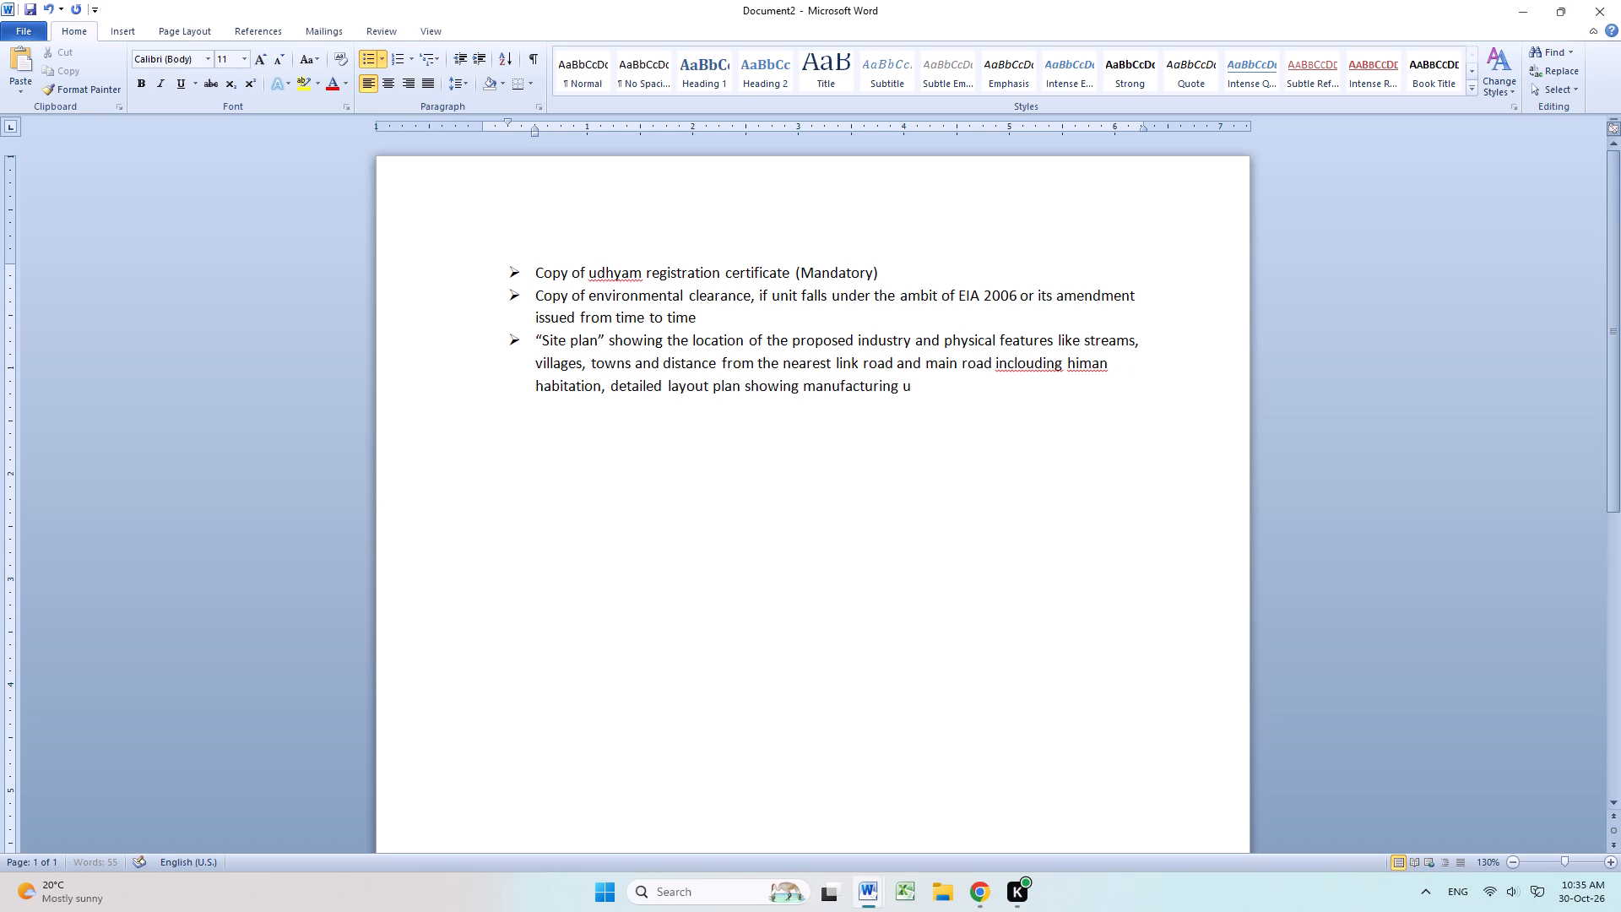
{"action": "type", "text": "nits, water supply and waste li"}
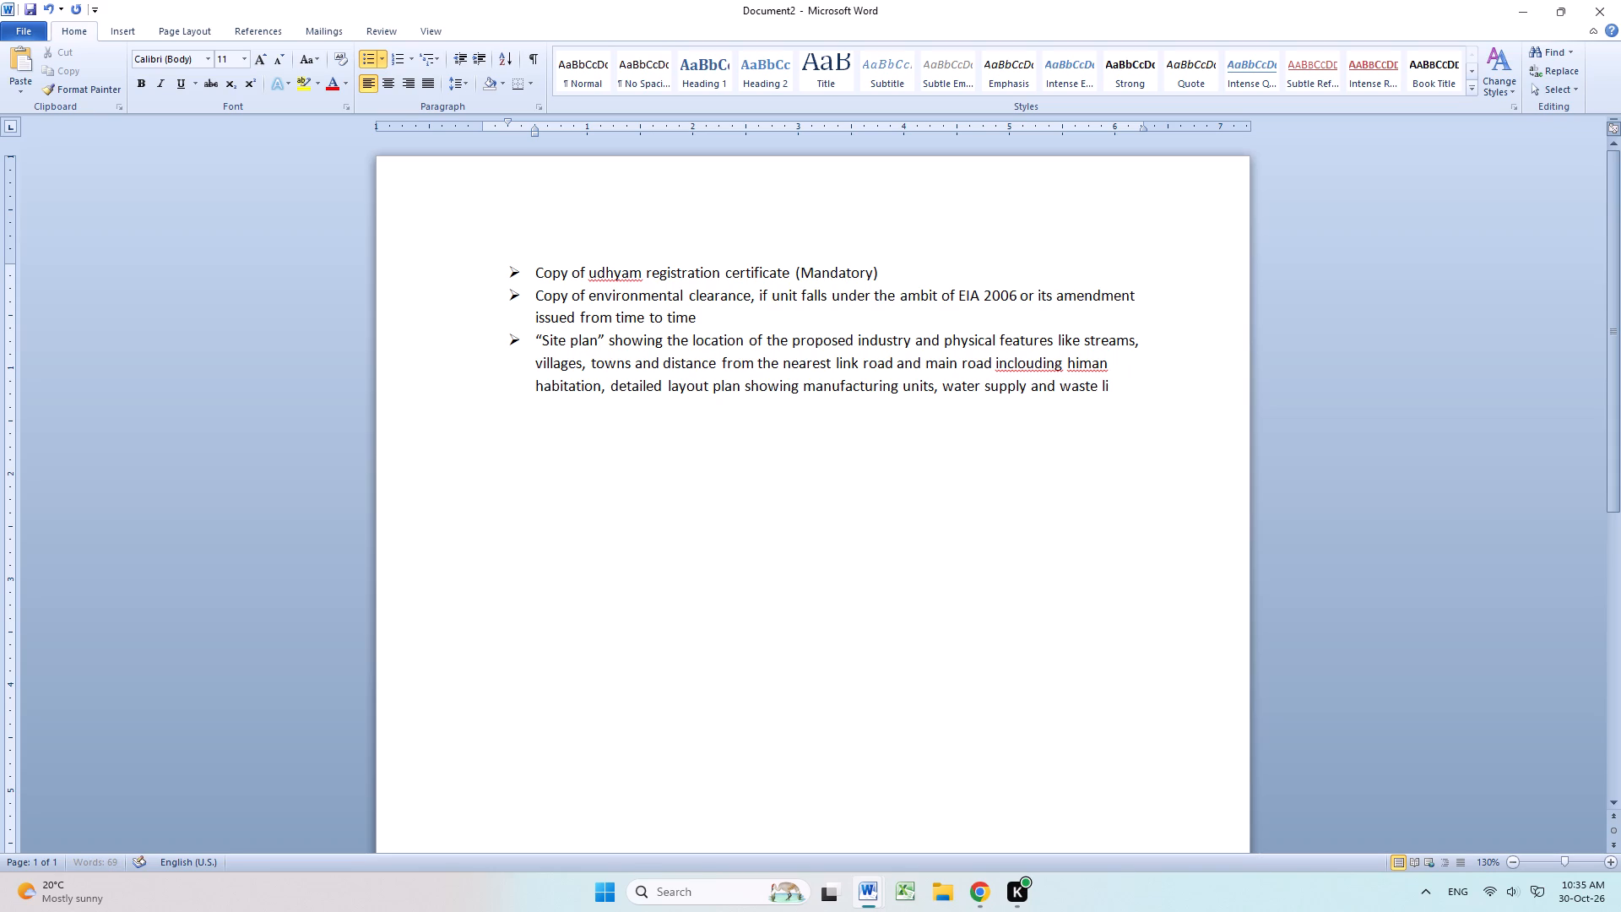
{"action": "type", "text": "nes."}
{"action": "key", "text": "space"}
Finish the site plan bullet with "Location of treatment u nits/air pollution control equipment and solid waste disposal site (Mandotary)" and start a new bullet.
{"action": "type", "text": "location of treatment u nits/air poo"}
{"action": "key", "text": "BackSpace"}
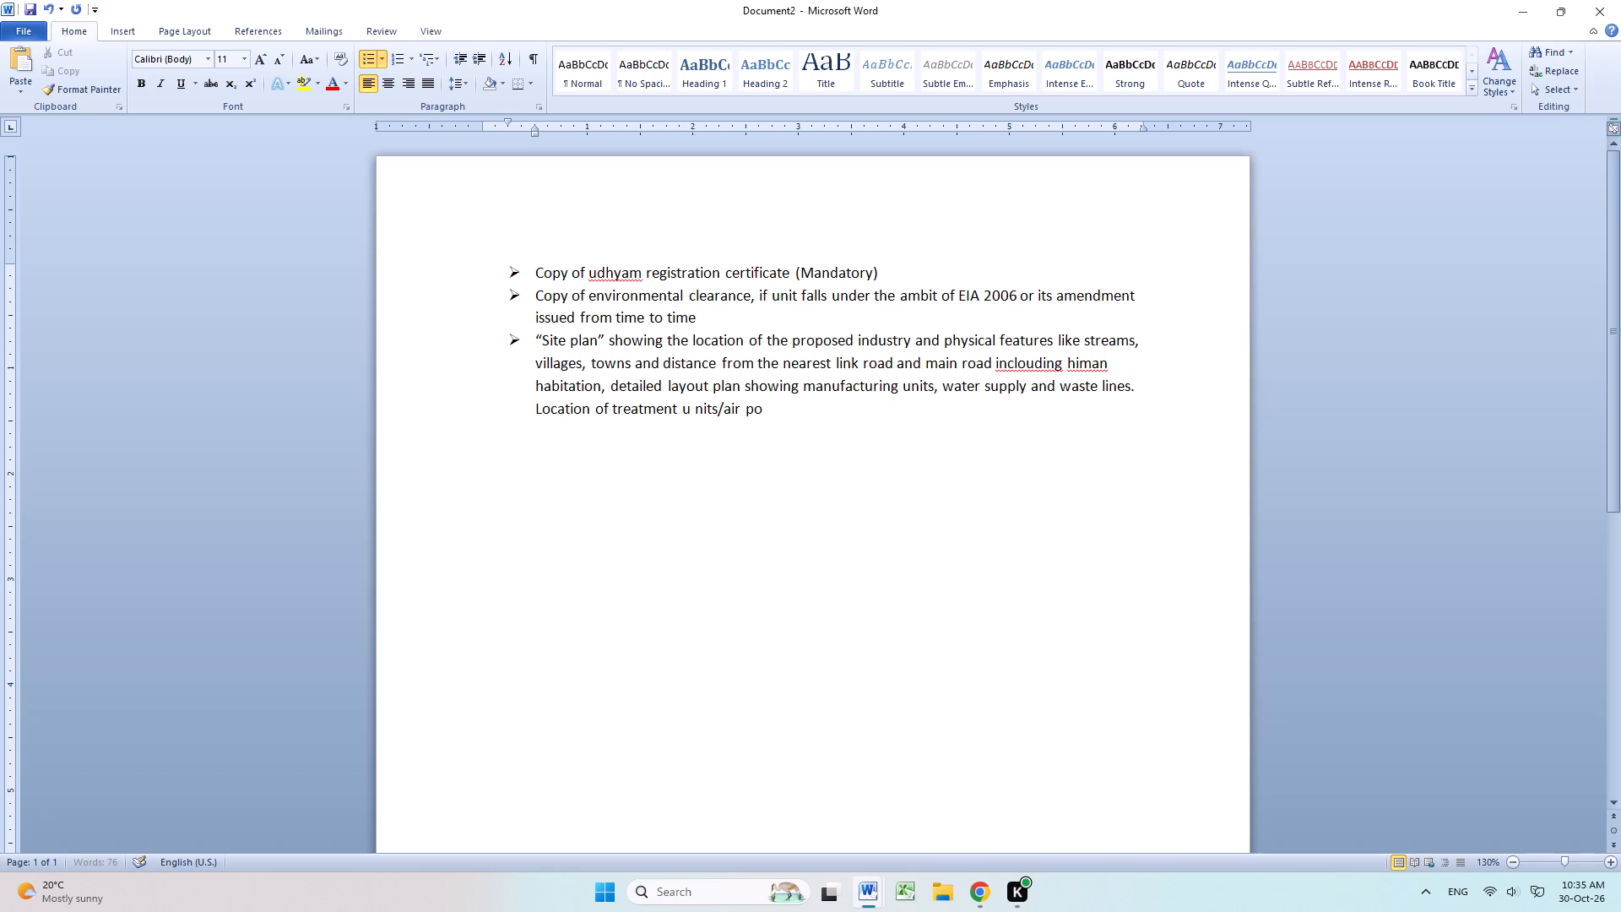
{"action": "type", "text": "llution contro"}
{"action": "type", "text": "l equipment and so"}
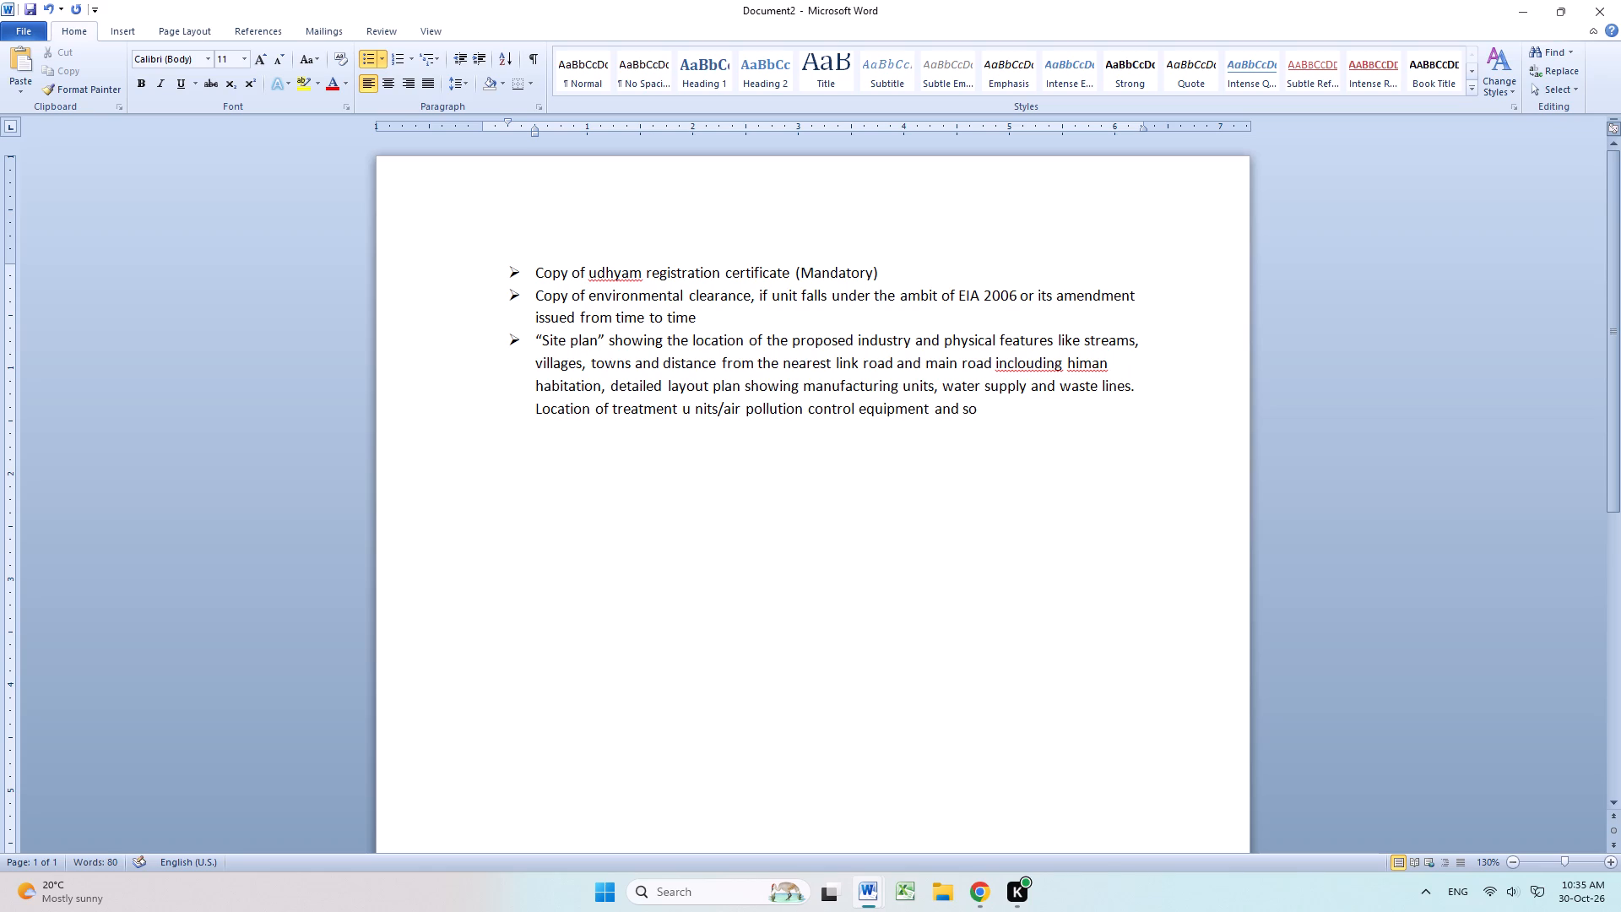
{"action": "type", "text": "lid wate"}
{"action": "key", "text": "BackSpace"}
{"action": "key", "text": "BackSpace"}
{"action": "type", "text": "ste manag"}
{"action": "key", "text": "BackSpace"}
{"action": "key", "text": "BackSpace"}
{"action": "key", "text": "BackSpace"}
{"action": "key", "text": "BackSpace"}
{"action": "key", "text": "BackSpace"}
{"action": "type", "text": "disposal site (Mandotary"}
{"action": "key", "text": "shift+parenright"}
{"action": "key", "text": "Return"}
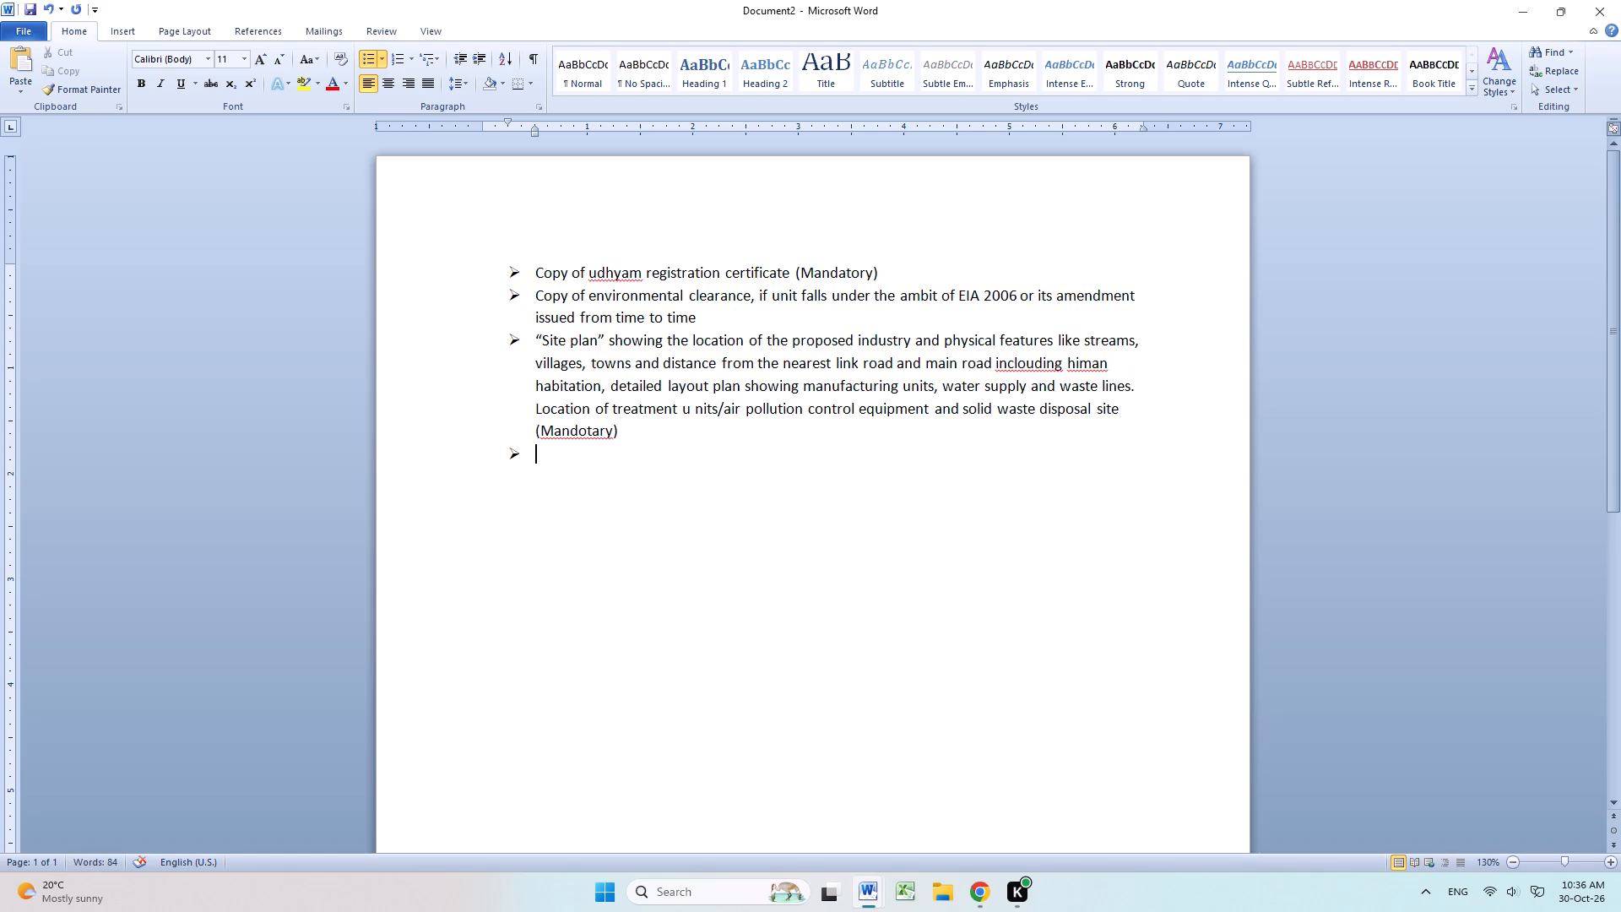
Enter the fourth bullet, "Project report of the proposed industry duly approved and accepted by the GM".
{"action": "type", "text": "Project repo"}
{"action": "type", "text": "rt of the proposed industry dul"}
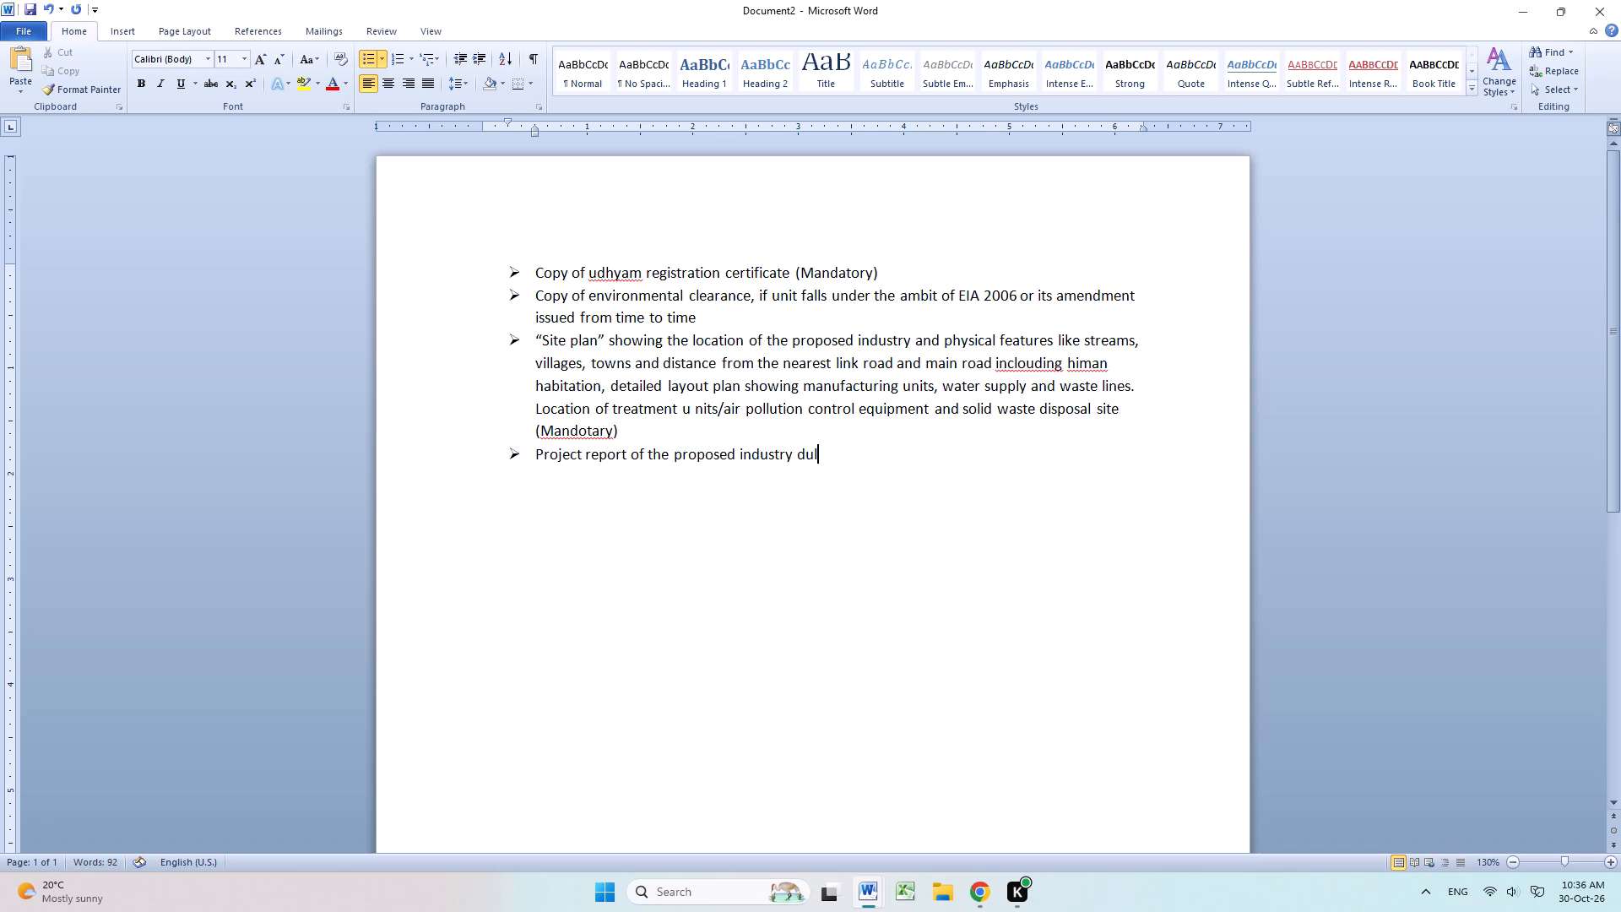
{"action": "type", "text": "y approved and accepted by the GM"}
{"action": "key", "text": "space"}
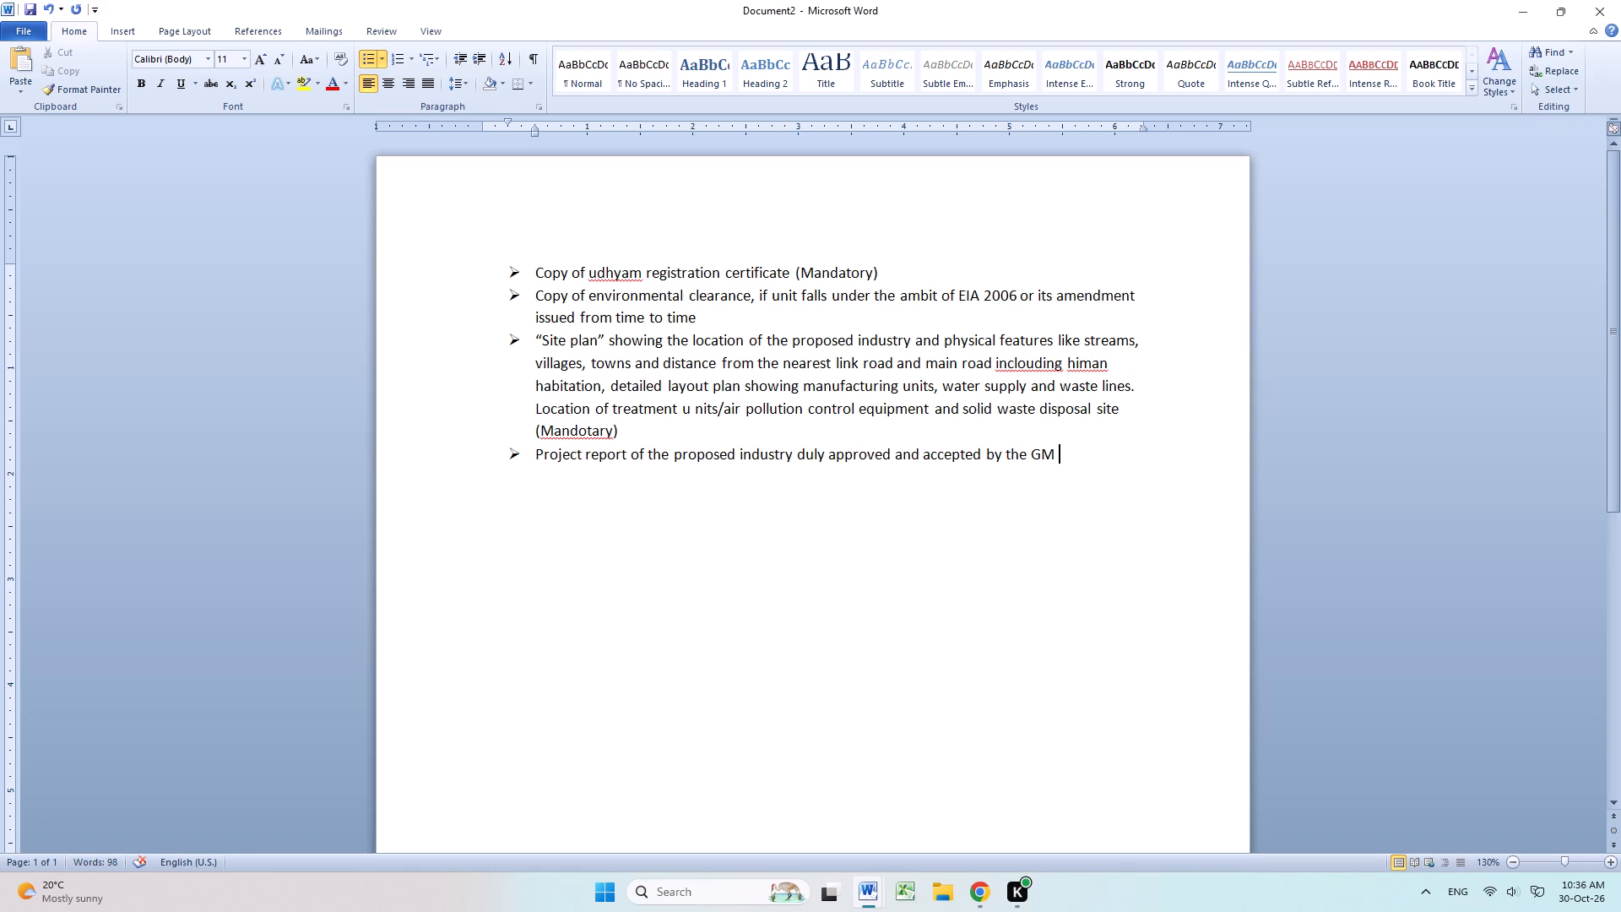
{"action": "key", "text": "Return"}
Enter the fifth bullet, "Feasibility report on pollution control devices/solid waste management/plastic wate management/hazardous wate management/Noise pollution control measures.(Mandatory".
{"action": "type", "text": "Fea"}
{"action": "type", "text": "sibility report on pollution control devices/so"}
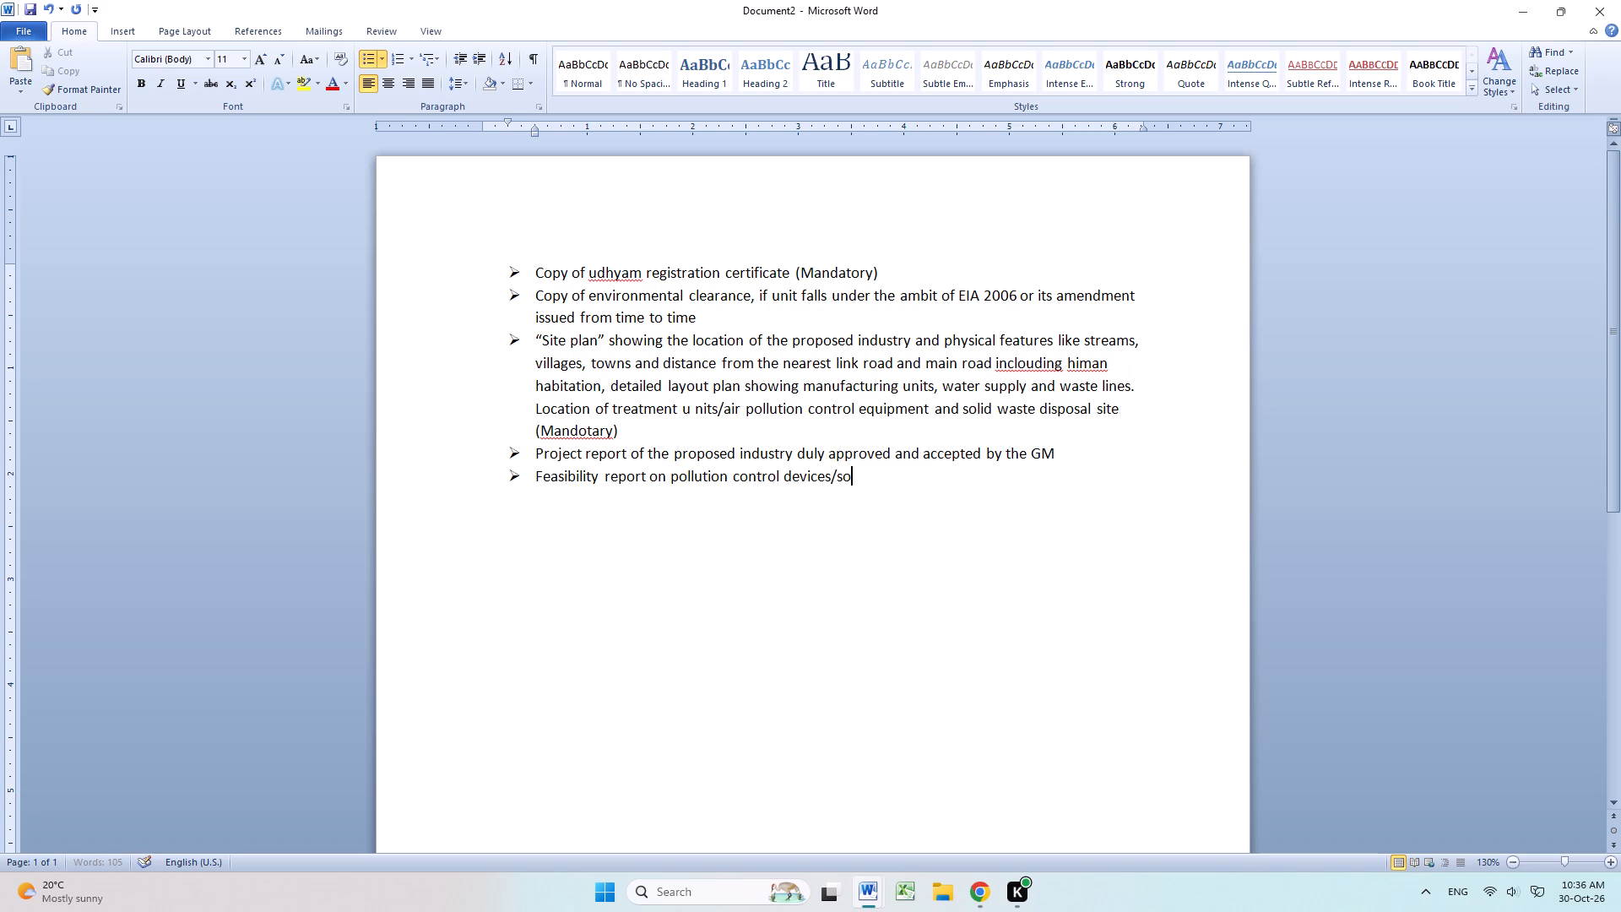
{"action": "type", "text": "lid waste management/plastic wate"}
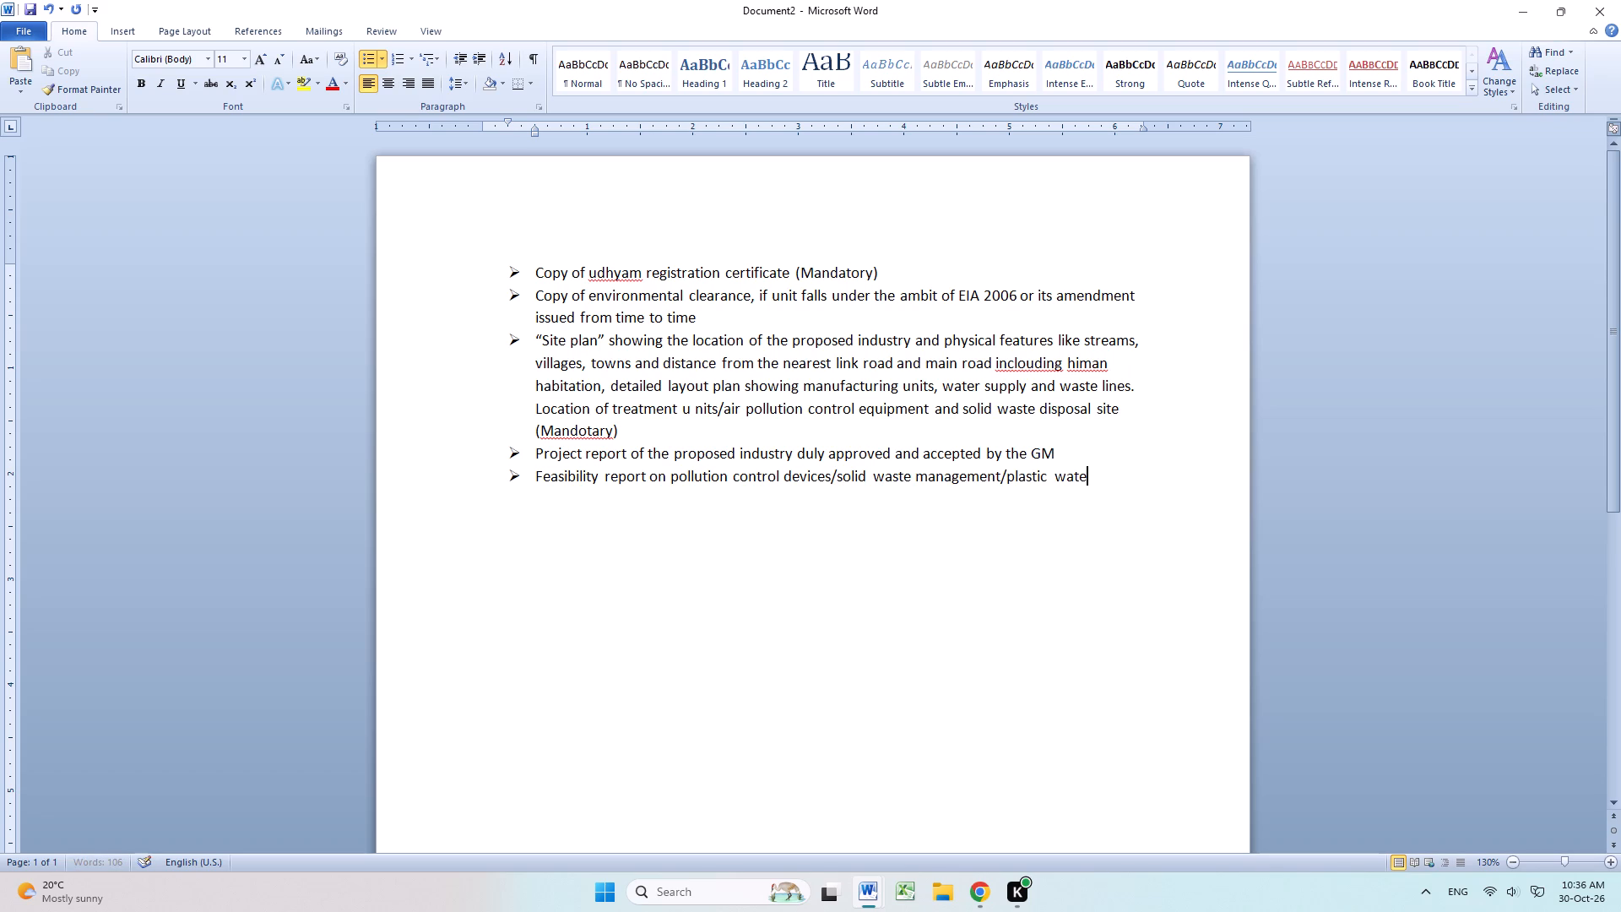
{"action": "key", "text": "space"}
{"action": "type", "text": "managemetn/har"}
{"action": "key", "text": "BackSpace"}
{"action": "key", "text": "BackSpace"}
{"action": "type", "text": "azardous wate management/Noise pollutino control meas"}
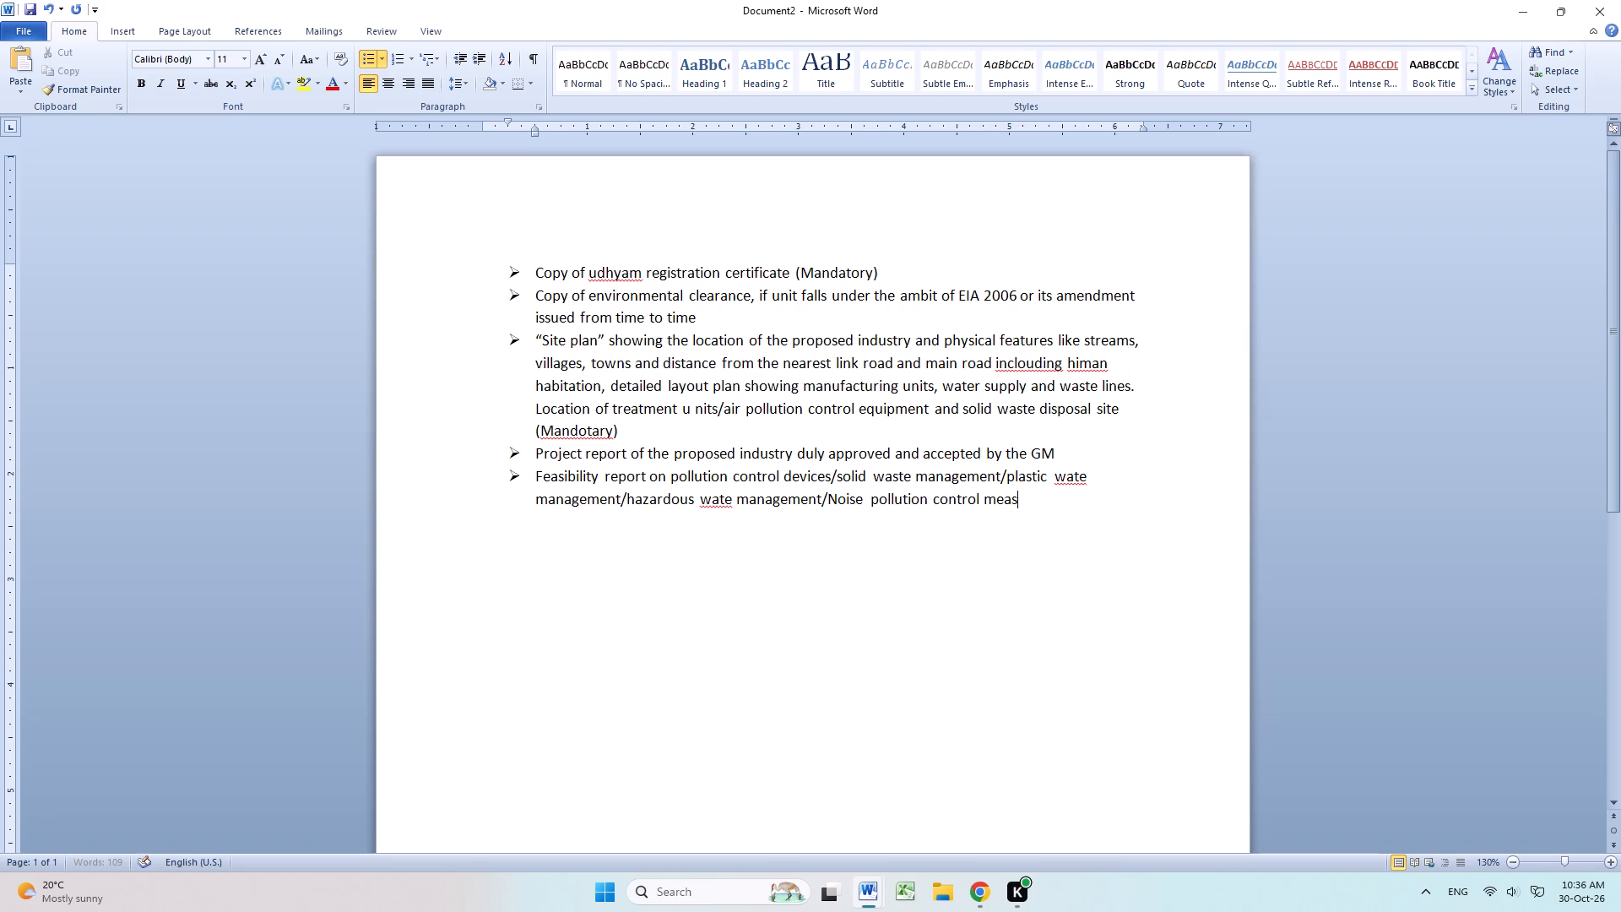
{"action": "type", "text": "ures.(Mandatory"}
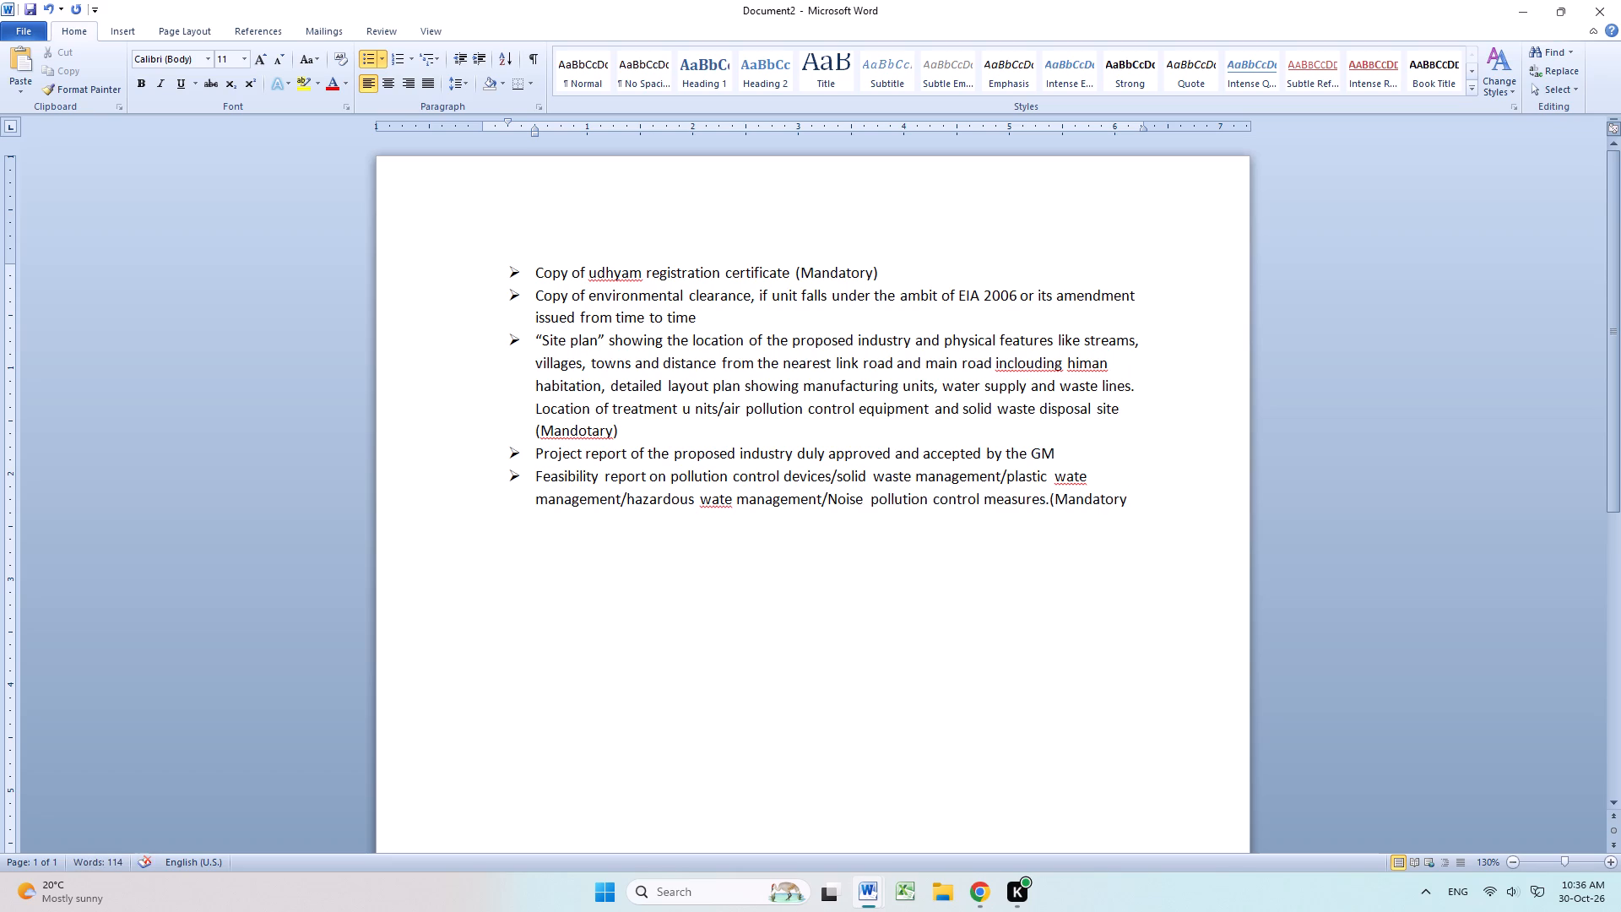
Continue the feasibility bullet with "). The report shall include details of engineering design. Drawings of the proposed pollutikon control measrues".
{"action": "type", "text": "). The report shall include deatils of engineering design"}
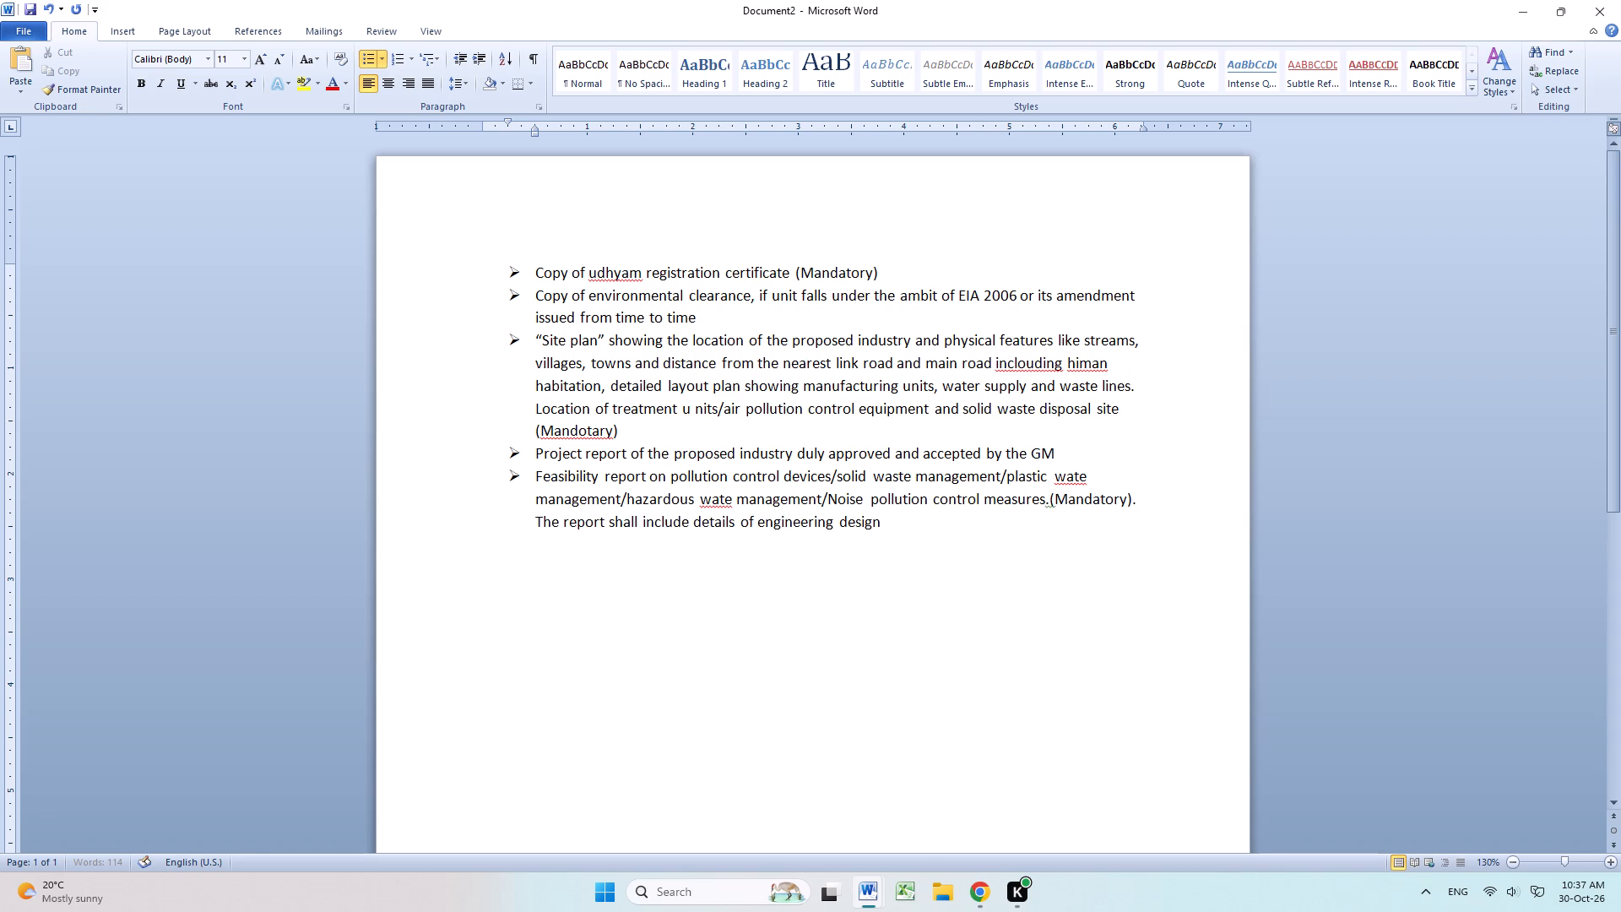
{"action": "type", "text": ". Drawings of the por"}
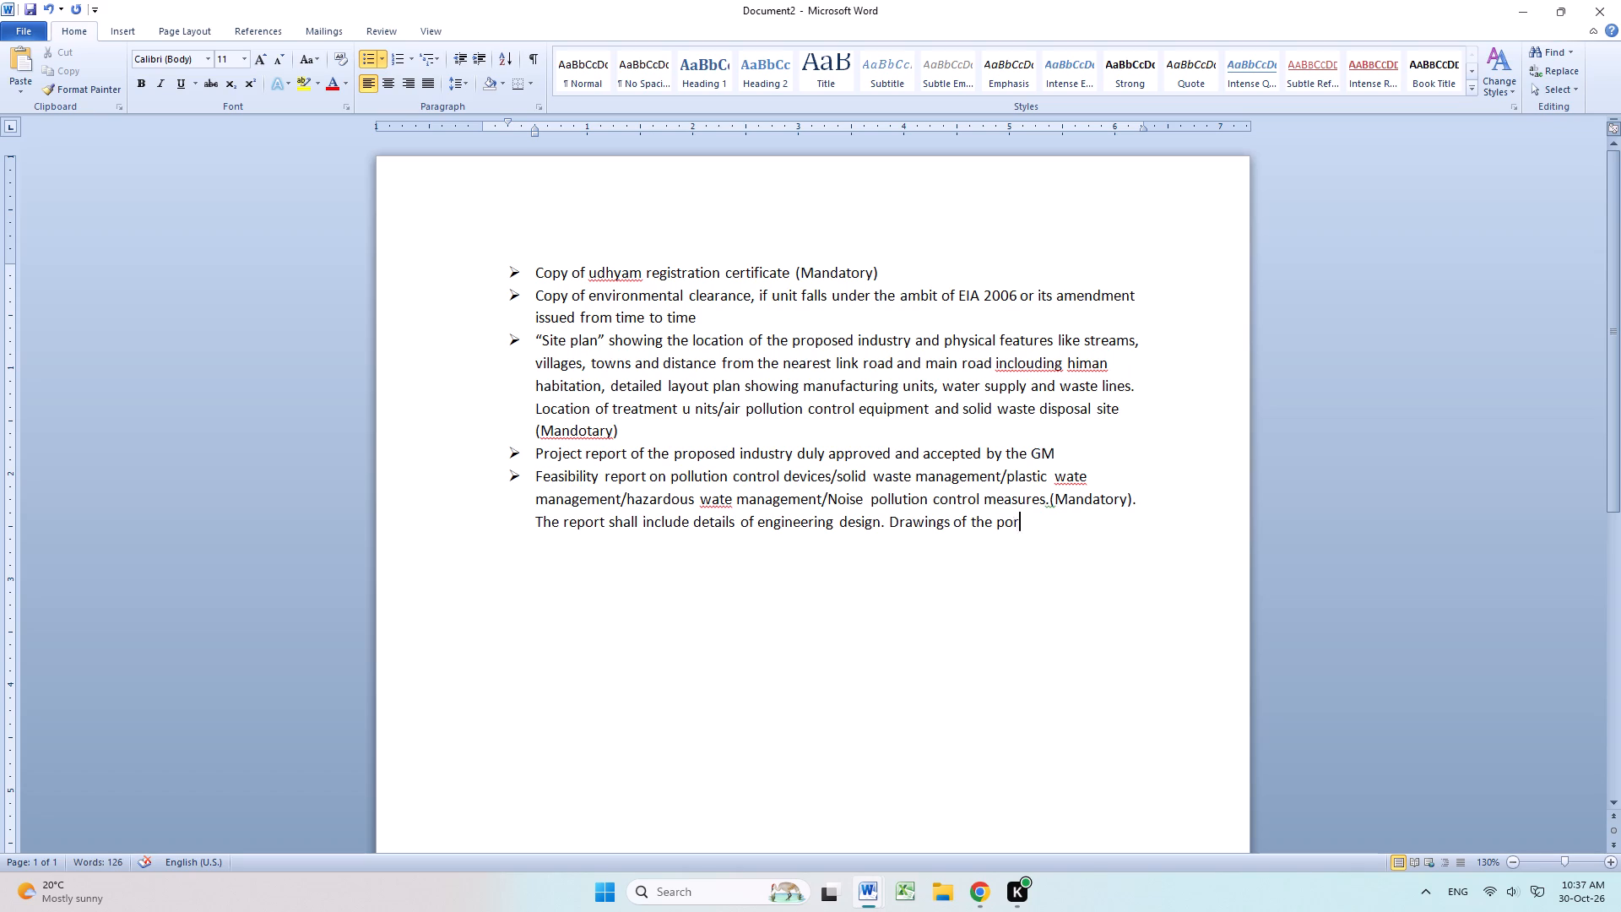
{"action": "key", "text": "BackSpace"}
{"action": "key", "text": "BackSpace"}
{"action": "type", "text": "roposed pollutikon control measrues of t"}
{"action": "key", "text": "BackSpace"}
{"action": "key", "text": "BackSpace"}
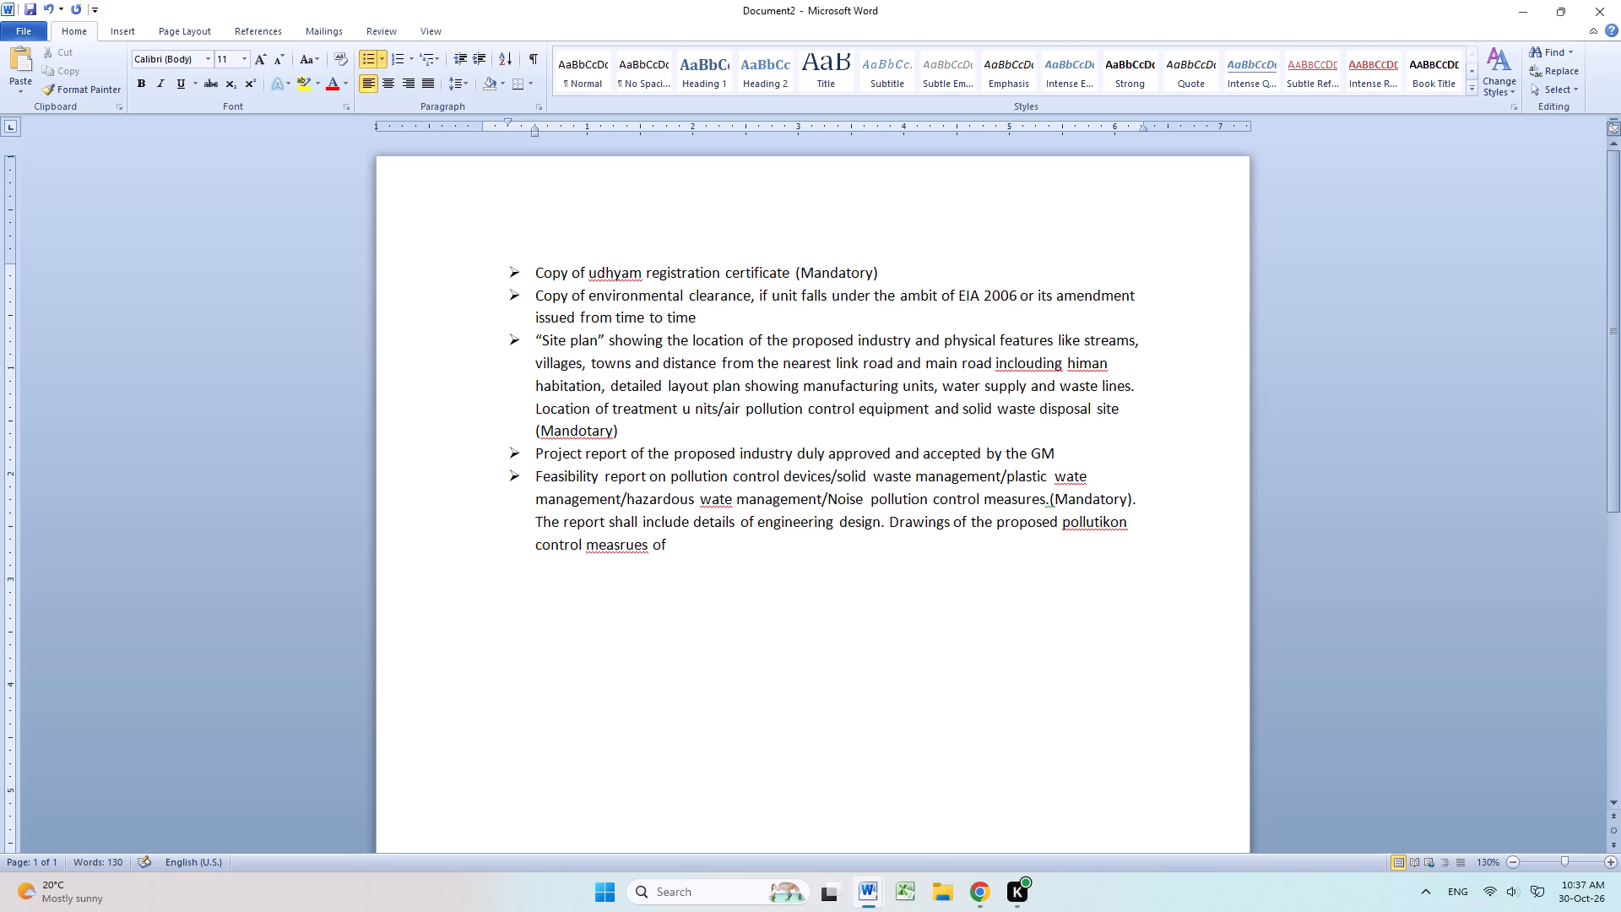
{"action": "key", "text": "BackSpace"}
{"action": "key", "text": "BackSpace"}
Continue the feasibility bullet with "for treatment and control of wastewater, emissions and solid waste. These proposeal".
{"action": "type", "text": "for treat"}
{"action": "key", "text": "BackSpace"}
{"action": "key", "text": "BackSpace"}
{"action": "type", "text": "atment and control of wastewater, emissions and soo"}
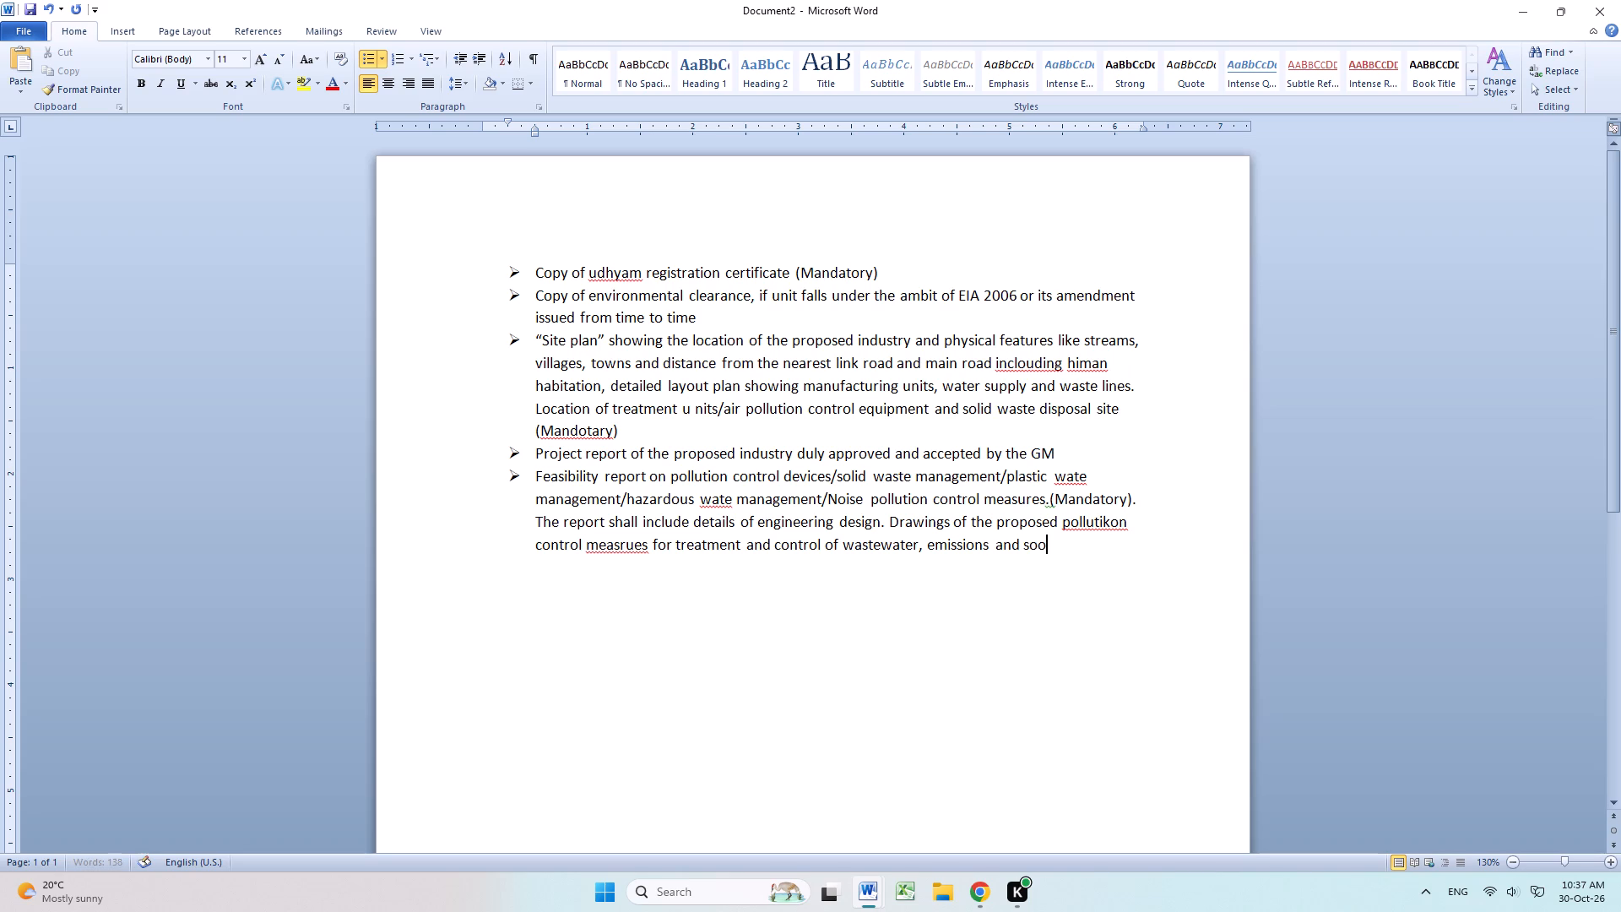
{"action": "key", "text": "BackSpace"}
{"action": "type", "text": "lid waste. These proposeal"}
{"action": "key", "text": "space"}
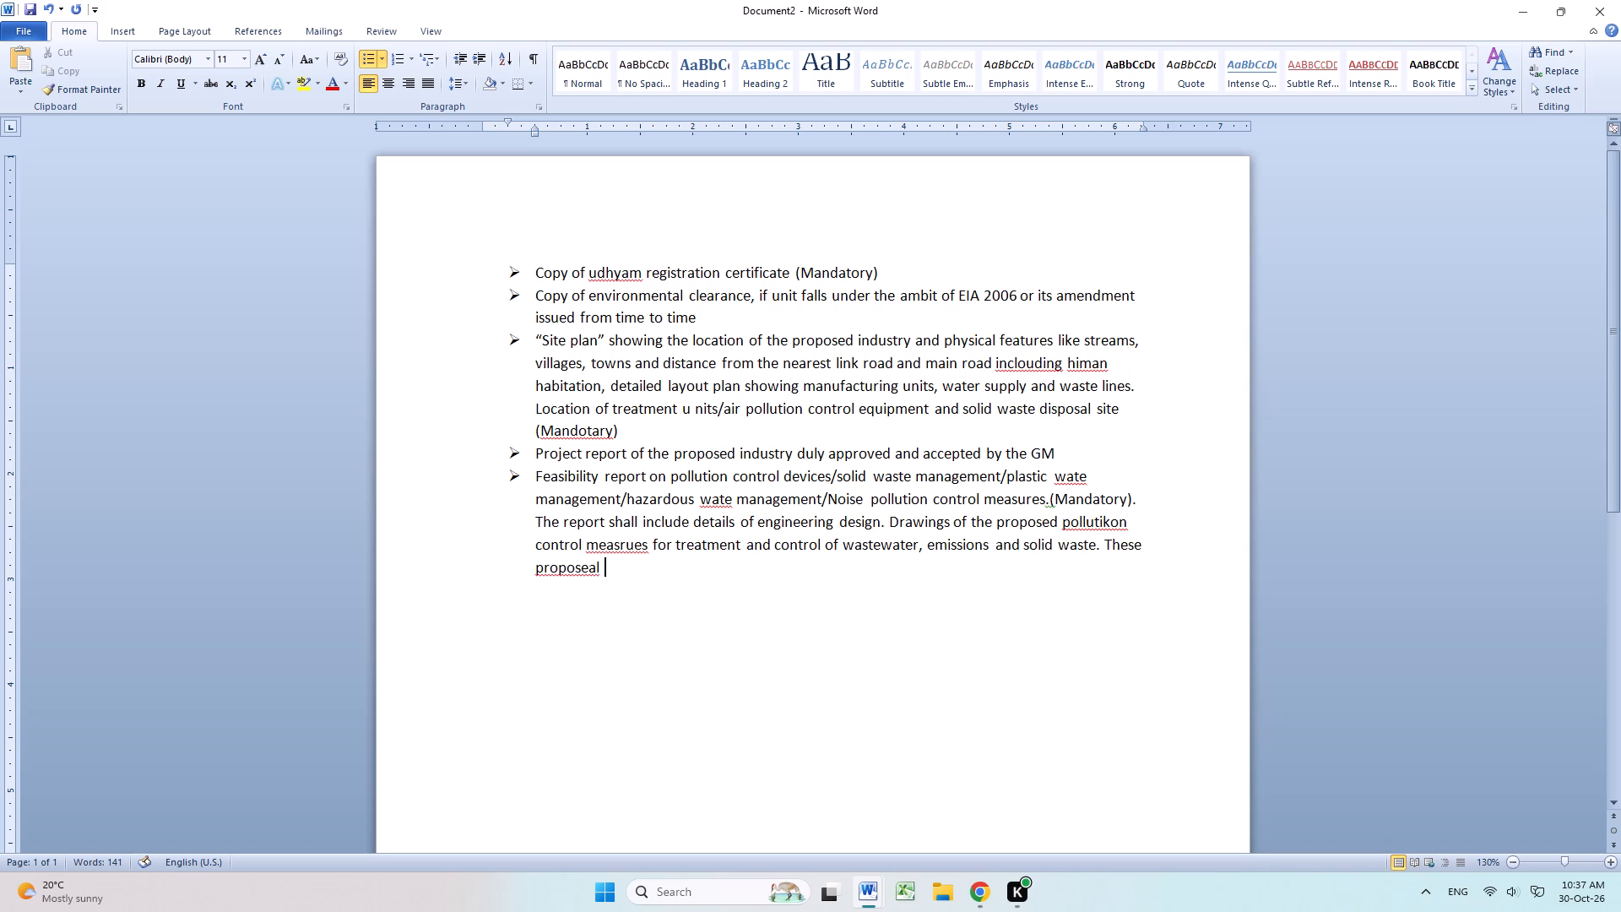
Correct the misspelled words in the feasibility bullet to "measures" and "proposal" using the spelling suggestions.
{"action": "right_click", "coordinate": [626, 540]}
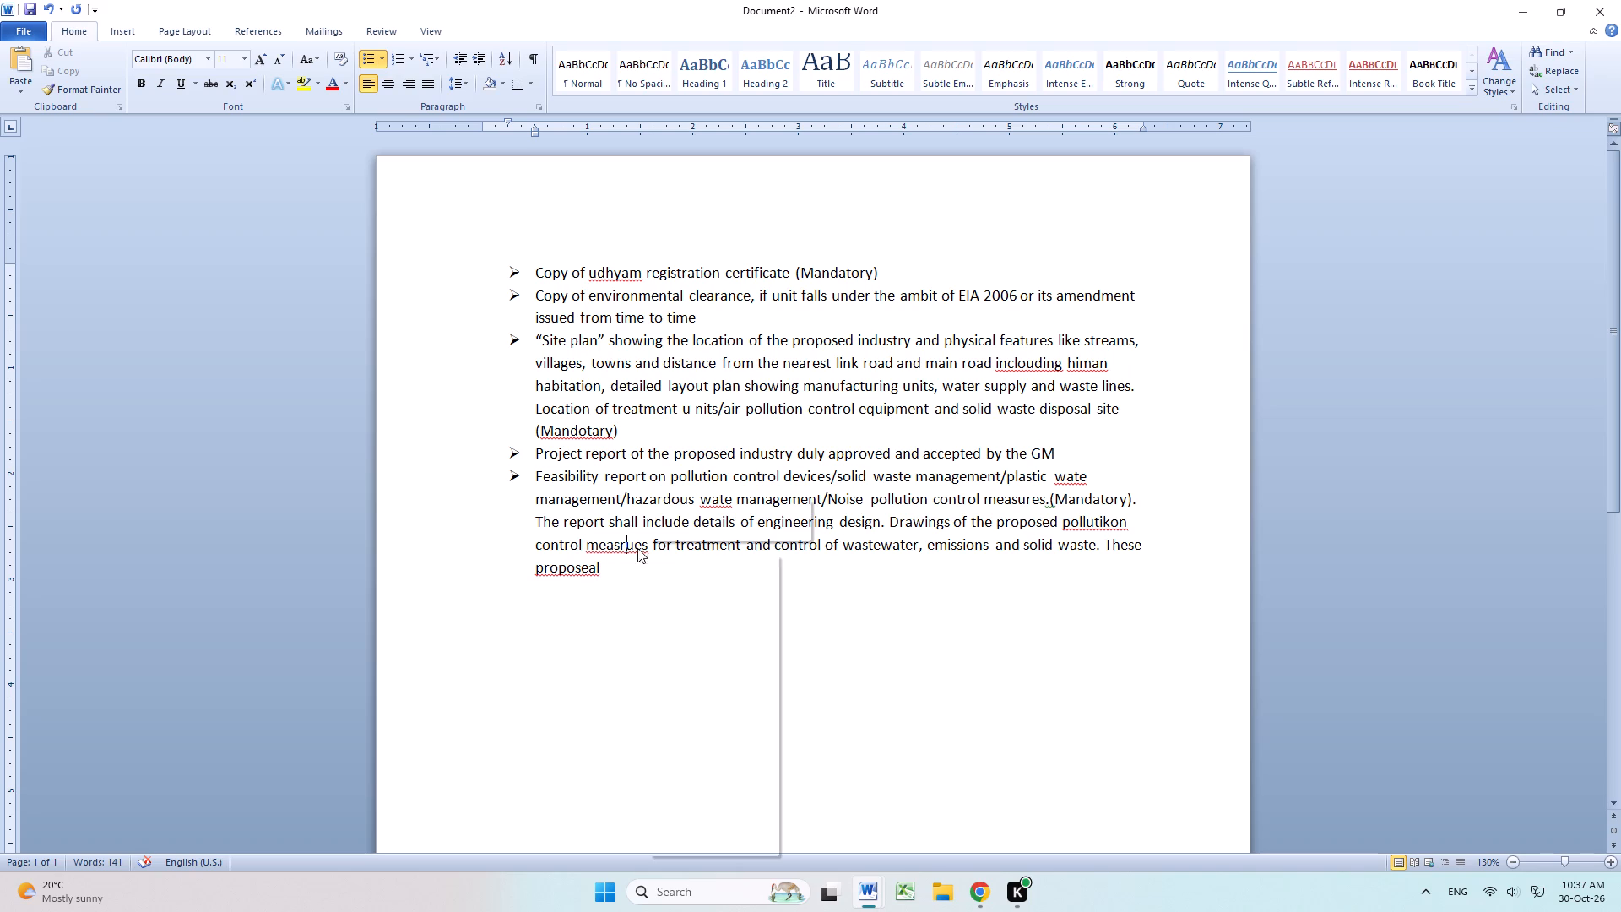
{"action": "left_click", "coordinate": [670, 560]}
{"action": "right_click", "coordinate": [559, 567]}
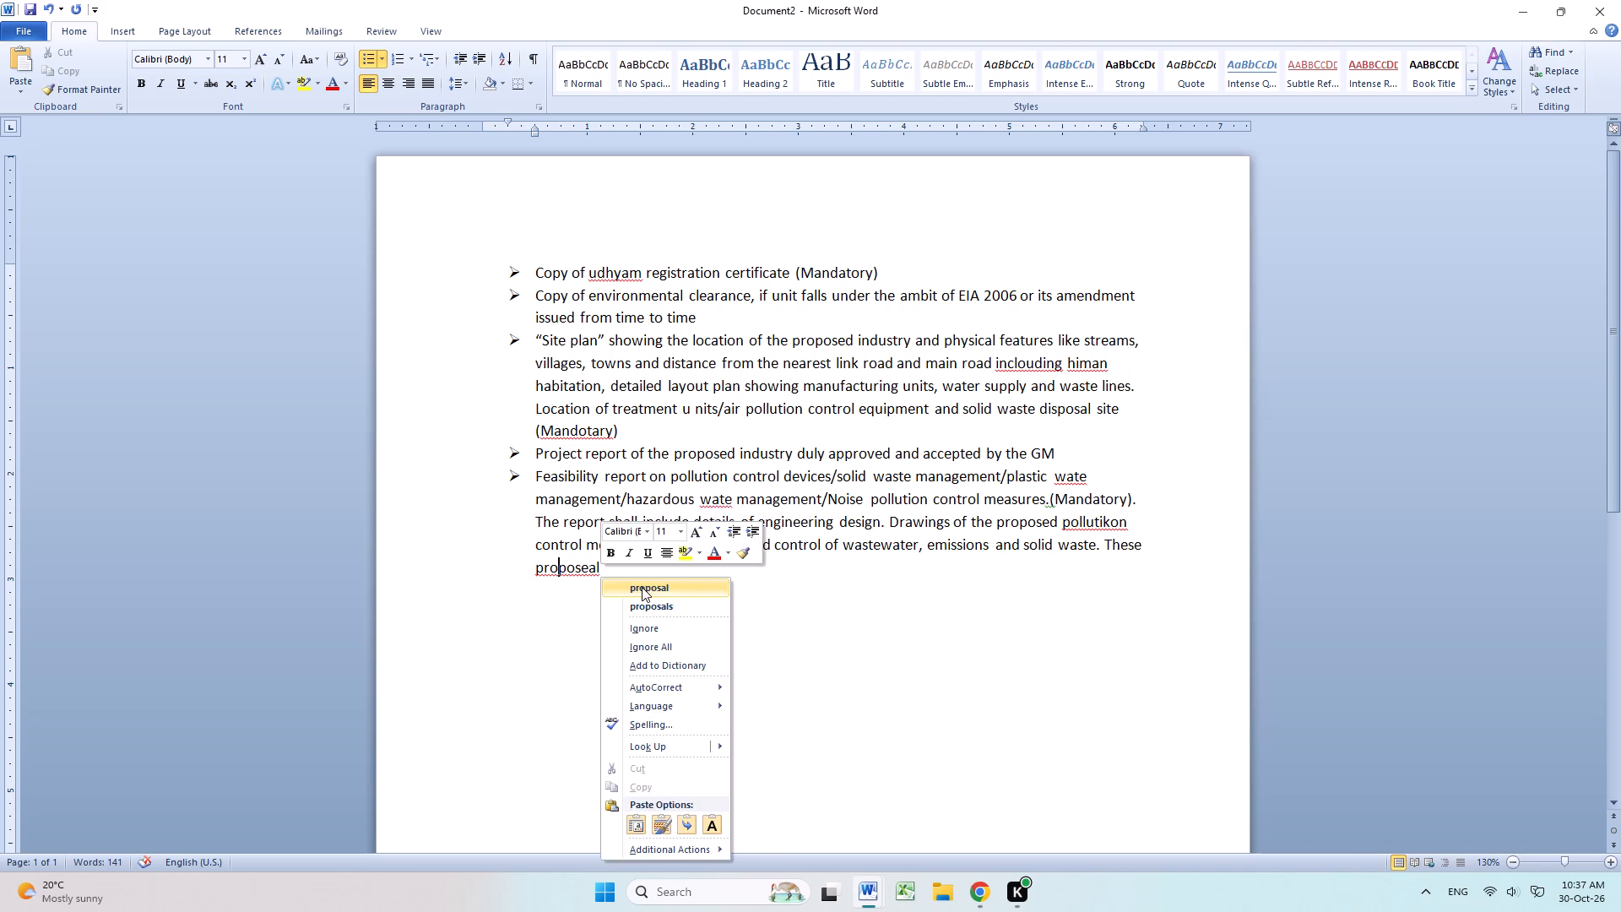
{"action": "left_click", "coordinate": [642, 587]}
{"action": "left_click", "coordinate": [612, 565]}
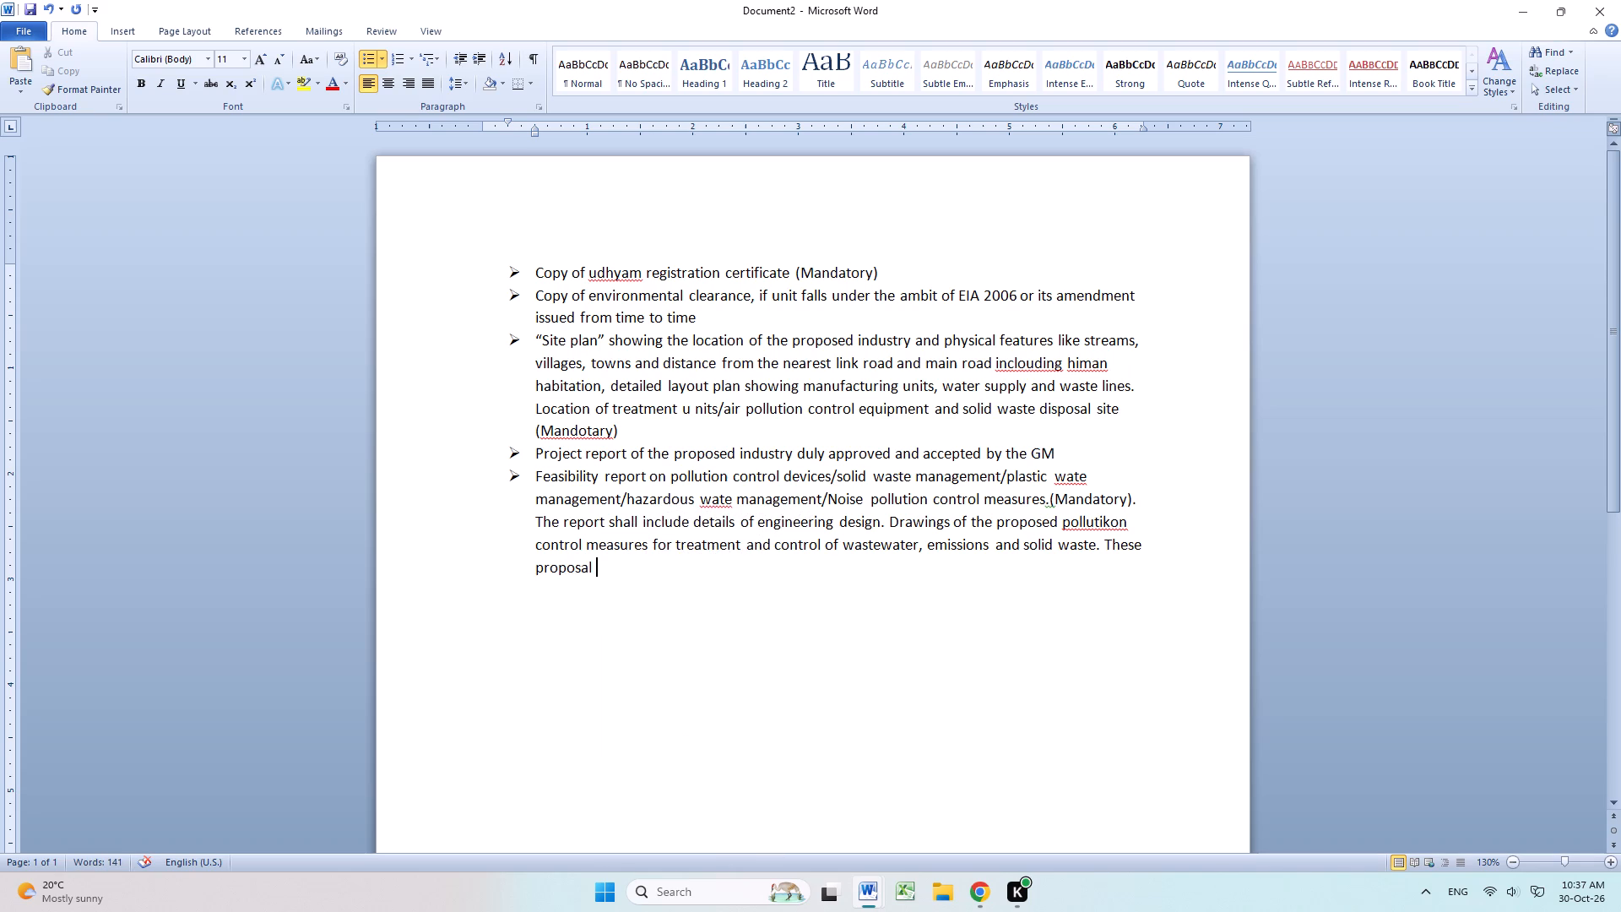
Continue the feasibility bullet with "are to be supported by information abot likely waste water quality/emissions quality of air pollutants, safe disposal of hazardous".
{"action": "type", "text": "are to be supported by information abot"}
{"action": "key", "text": "space"}
{"action": "type", "text": "likely waste water quality/emissions"}
{"action": "key", "text": "space"}
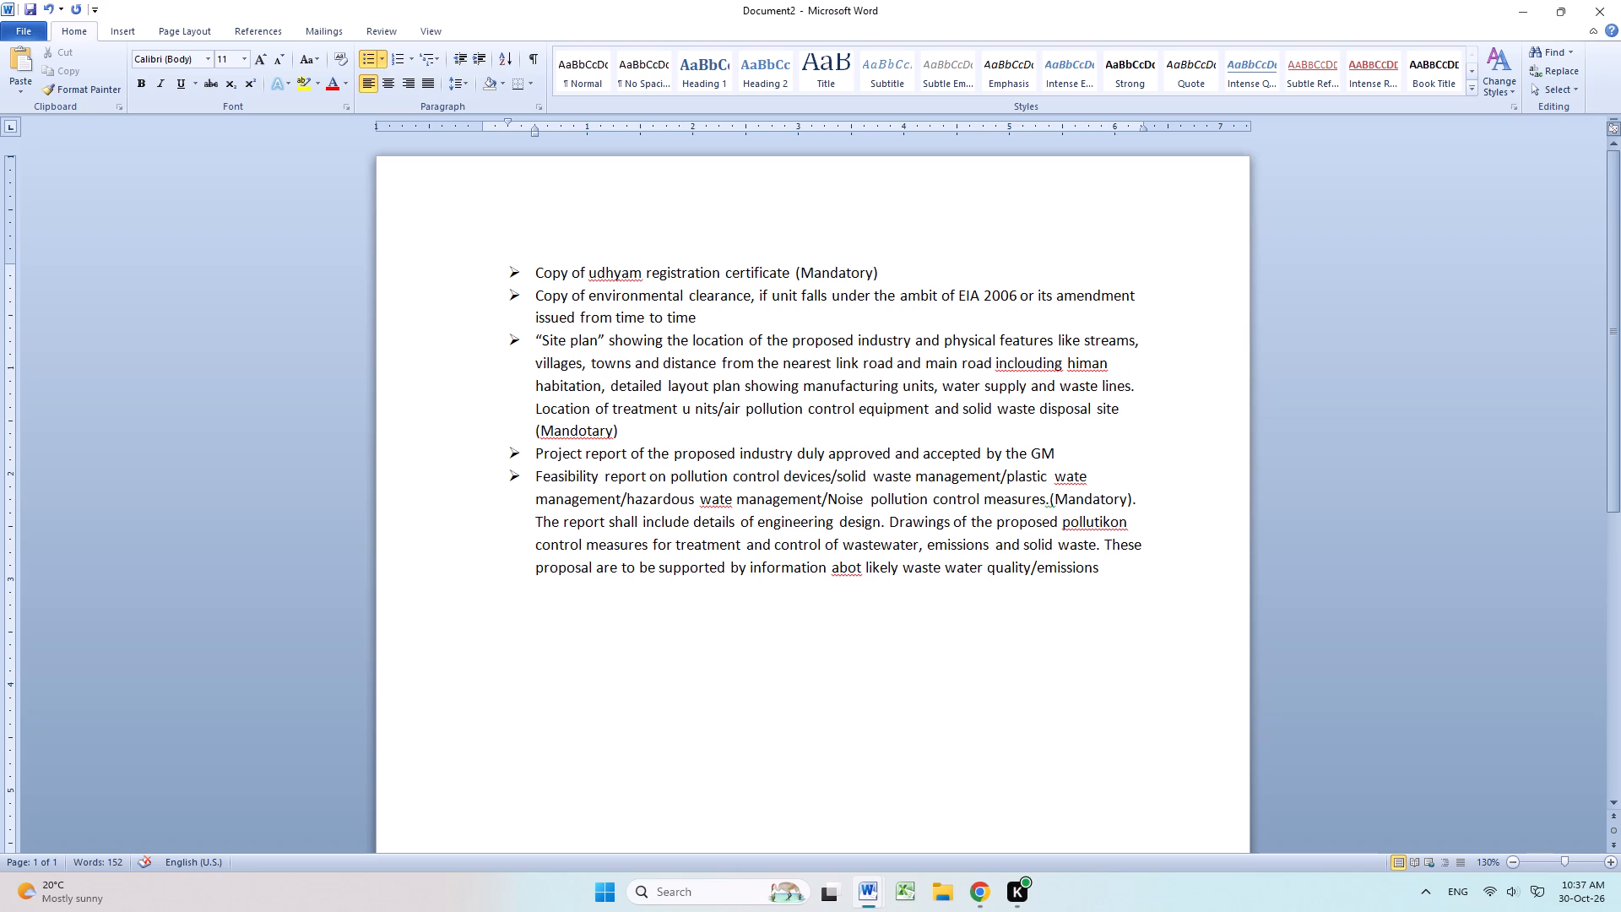
{"action": "type", "text": "quality of air pollutants, safe"}
{"action": "key", "text": "space"}
{"action": "type", "text": "disposal of hazardouys w"}
{"action": "key", "text": "BackSpace"}
{"action": "key", "text": "BackSpace"}
{"action": "key", "text": "BackSpace"}
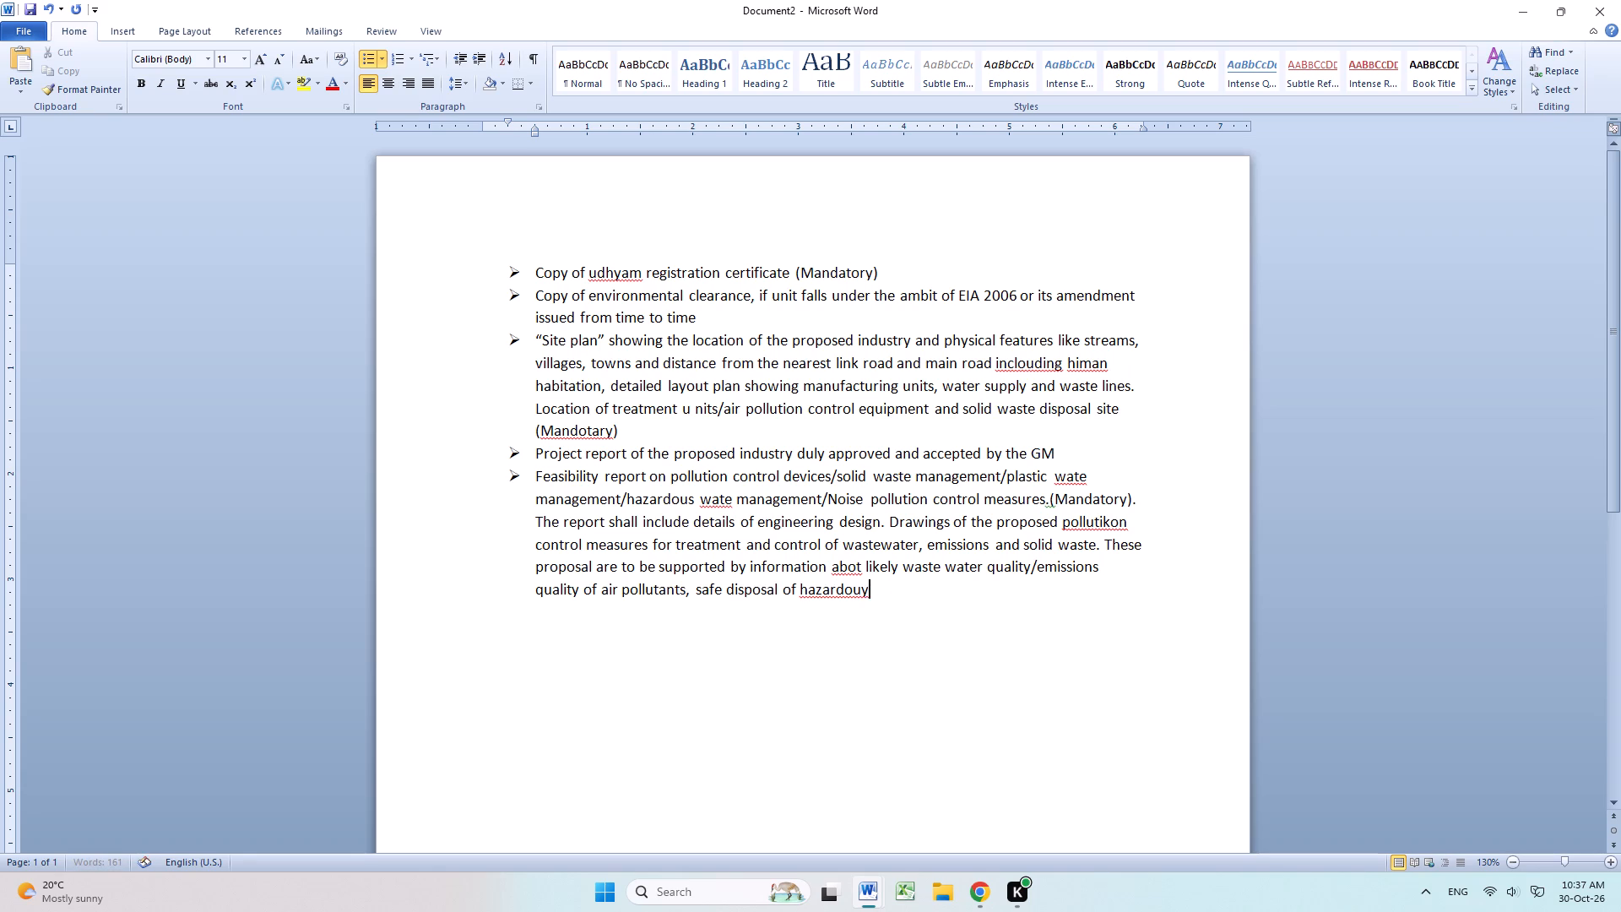
{"action": "key", "text": "BackSpace"}
{"action": "key", "text": "BackSpace"}
{"action": "type", "text": "us"}
Continue the feasibility bullet with "wasters, and efficiency of equipment,".
{"action": "key", "text": "space"}
{"action": "type", "text": "wasters, and efficiency of equipment"}
{"action": "type", "text": ", and"}
{"action": "key", "text": "space"}
{"action": "key", "text": "BackSpace"}
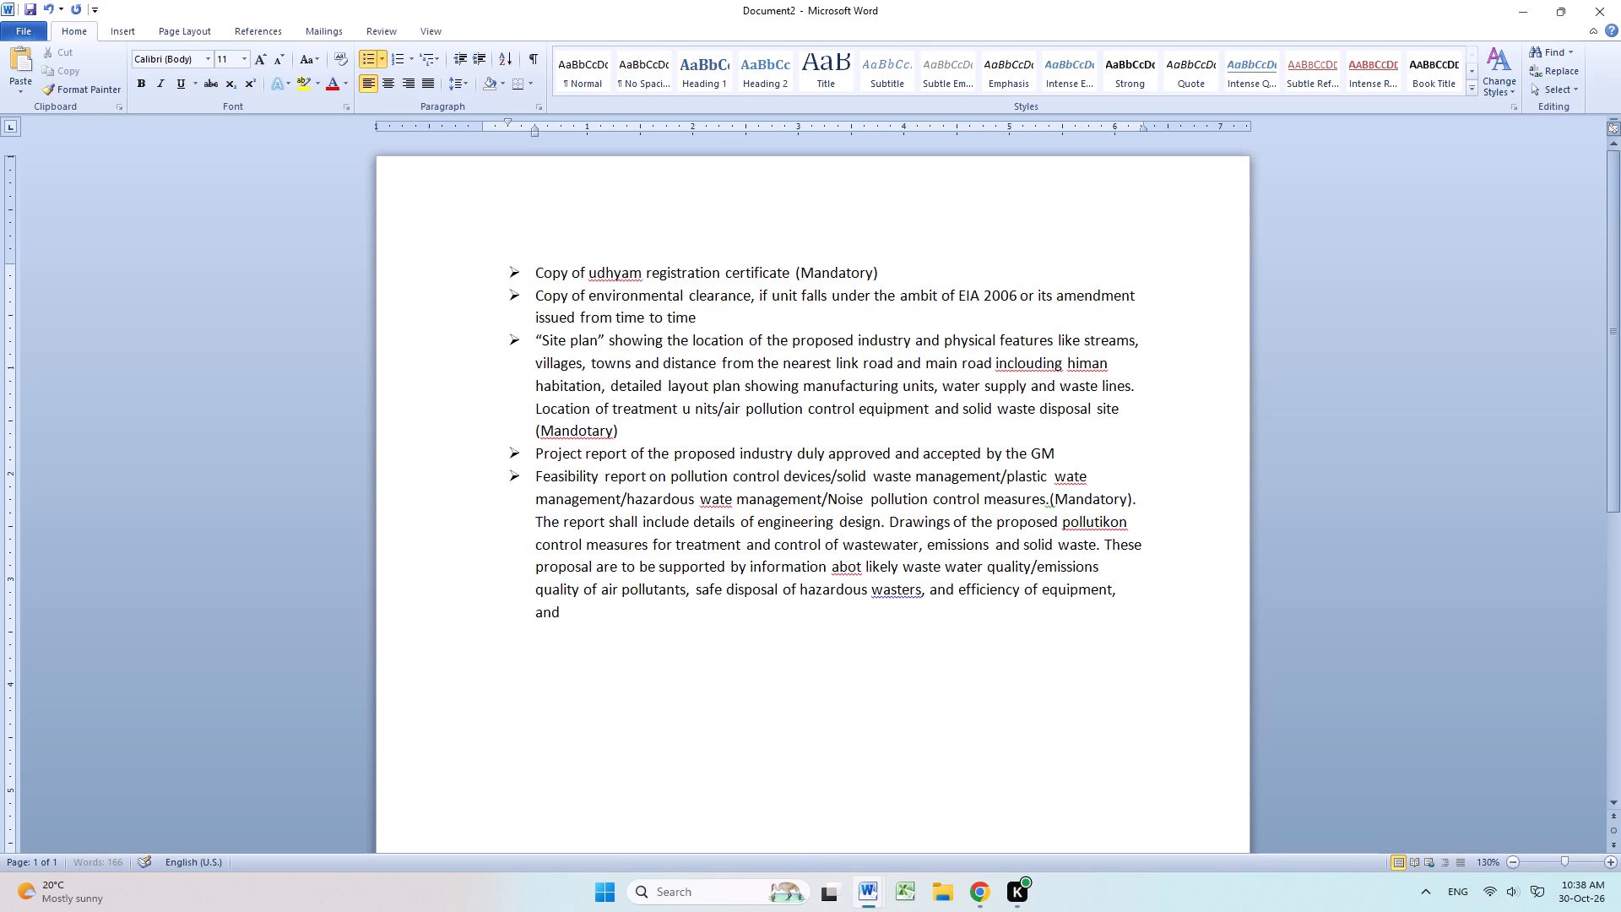
{"action": "key", "text": "BackSpace"}
{"action": "key", "text": "BackSpace"}
{"action": "key", "text": "BackSpace"}
{"action": "type", "text": ",pod"}
{"action": "key", "text": "BackSpace"}
{"action": "key", "text": "BackSpace"}
{"action": "key", "text": "BackSpace"}
{"action": "key", "text": "BackSpace"}
{"action": "key", "text": "BackSpace"}
{"action": "key", "text": "space"}
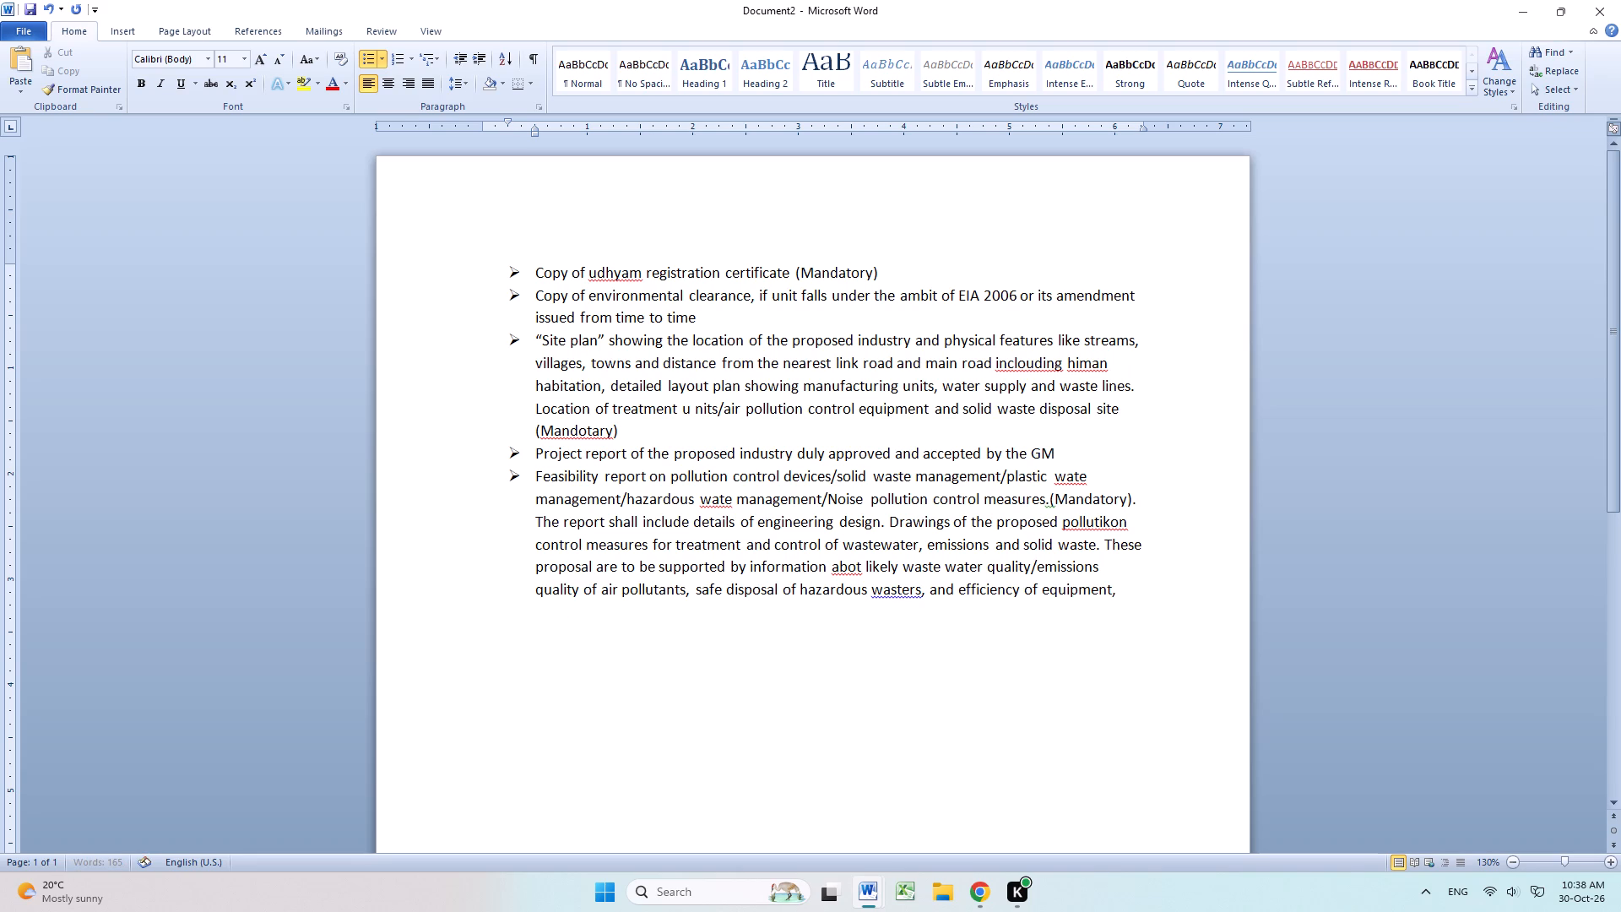
Continue the feasibility bullet with "mode of final disposal of treated effluent /air emmisions and air quality after treatment and before discharge.".
{"action": "type", "text": "mode of final disposal of s"}
{"action": "key", "text": "BackSpace"}
{"action": "type", "text": "treated eff"}
{"action": "type", "text": "luent /air emmisions and air quaqlity after trea"}
{"action": "key", "text": "BackSpace"}
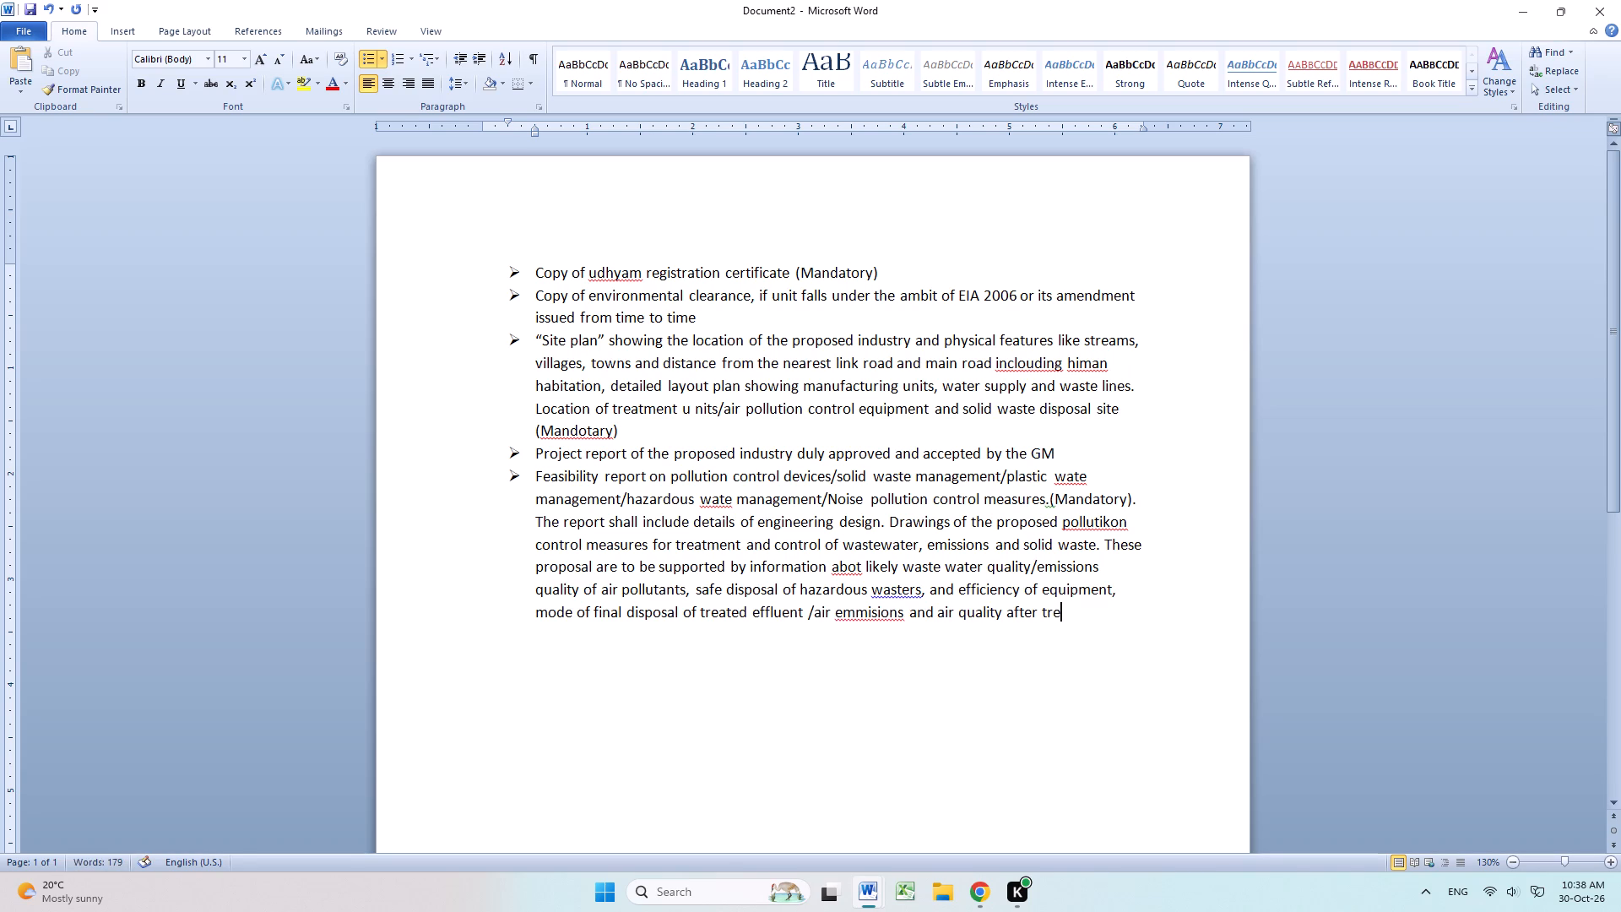
{"action": "type", "text": "atment and before discharge. W"}
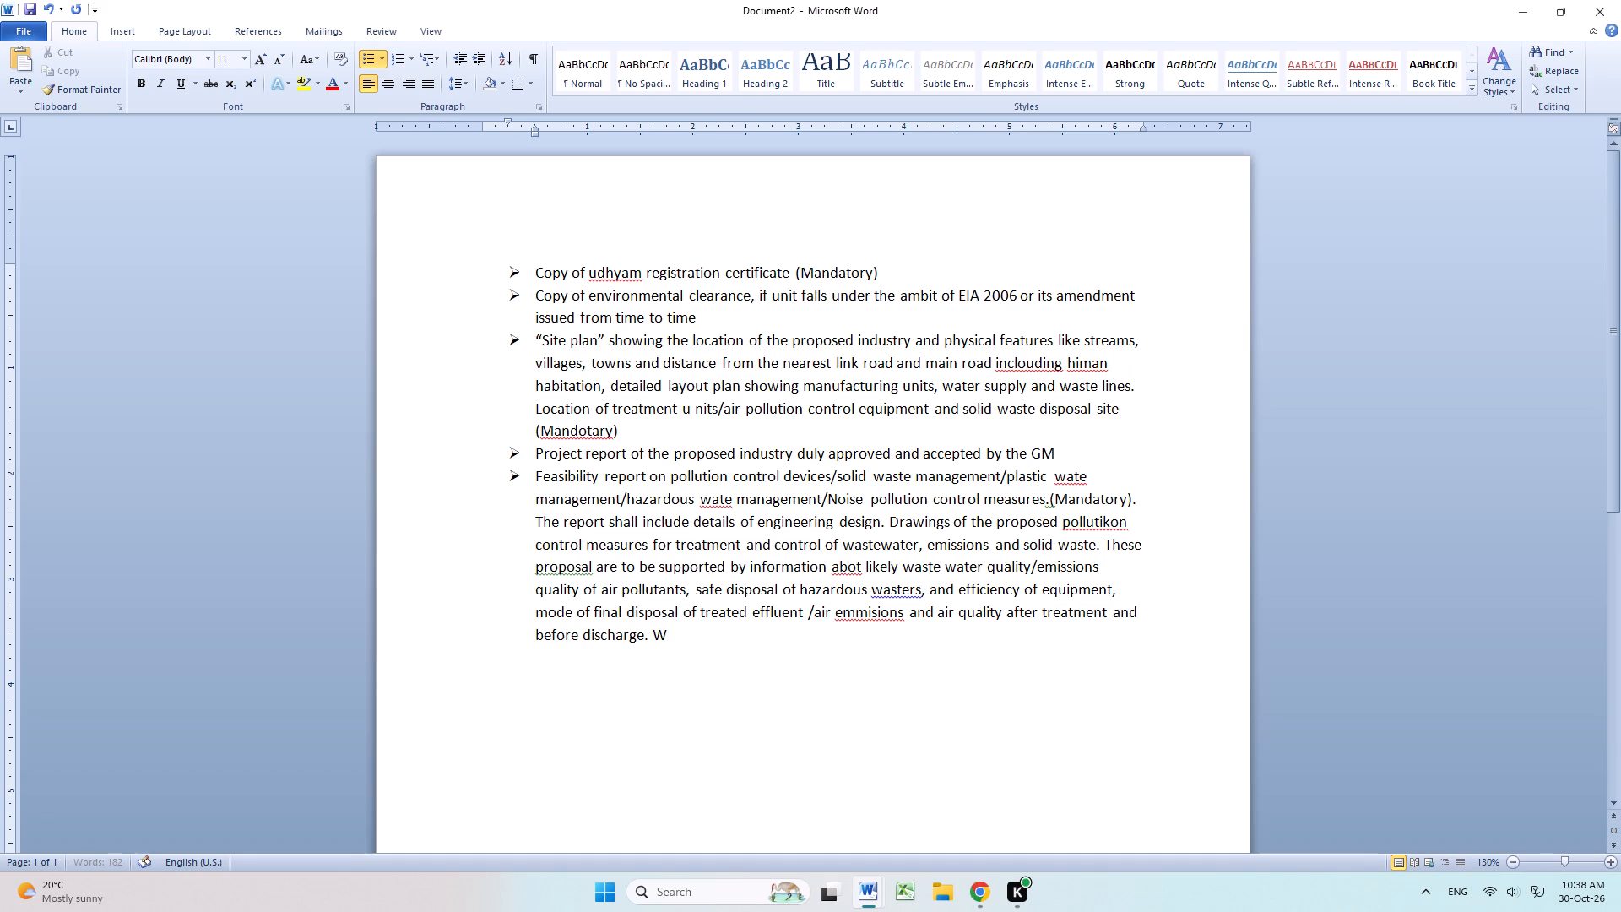
Add the sentence "Water flow meter should be provided at the outlet of STP/ETP/" to the feasibility bullet.
{"action": "type", "text": "ater flow meter should be provided at the outlet of ST"}
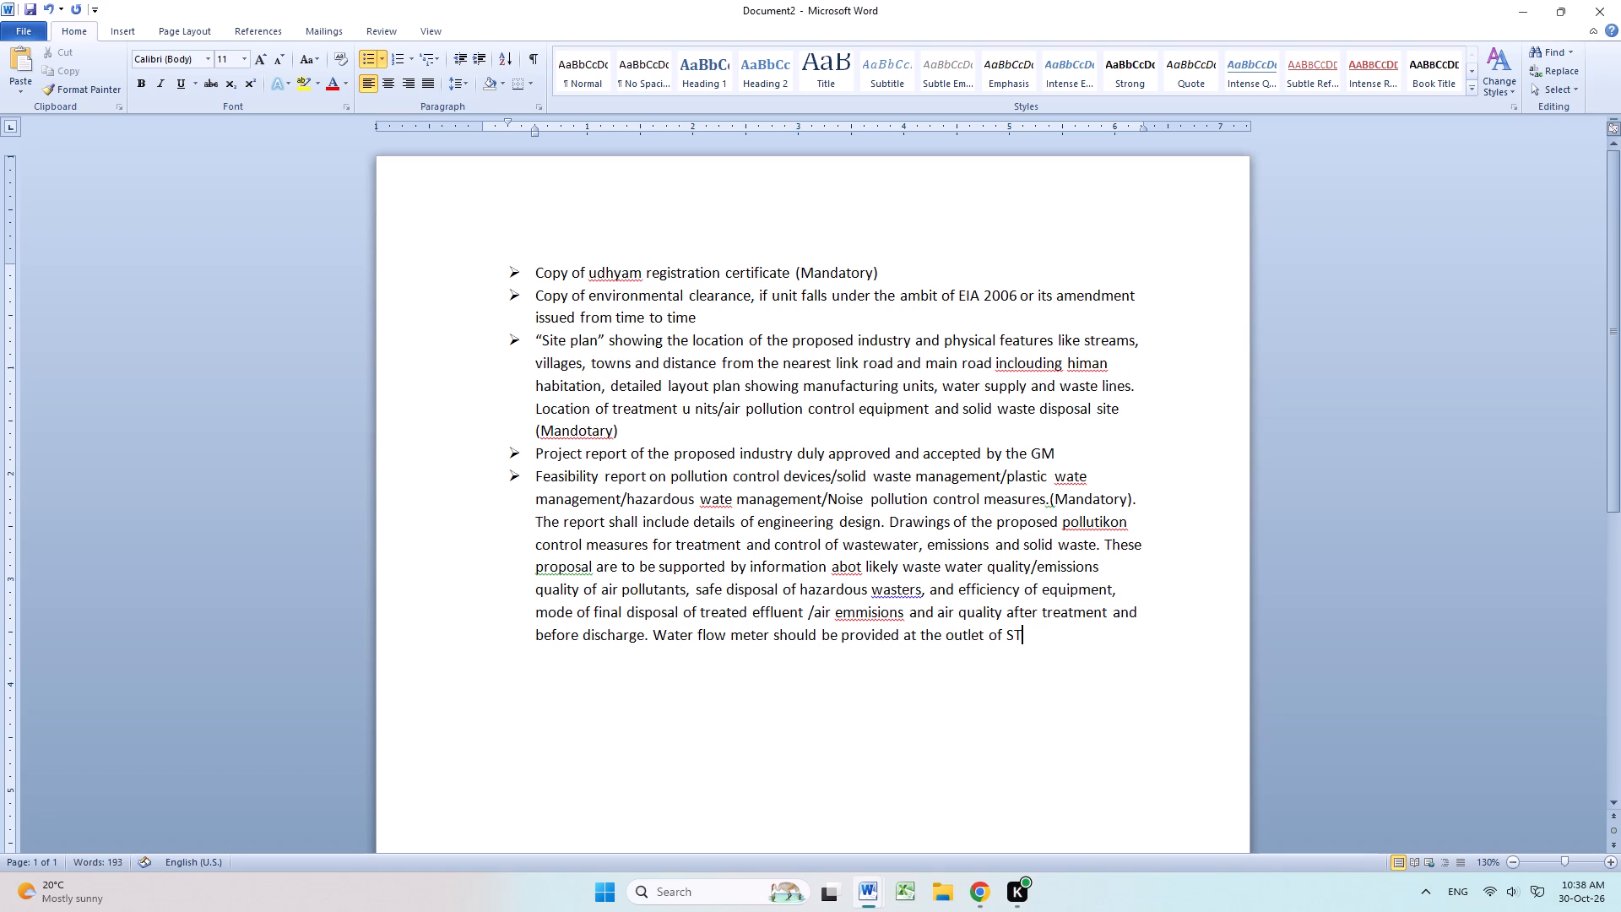
{"action": "type", "text": "P/ETP/"}
Close the checklist document and save its changes in the Documents folder under the name "documents requiretd".
{"action": "left_click", "coordinate": [1620, 0]}
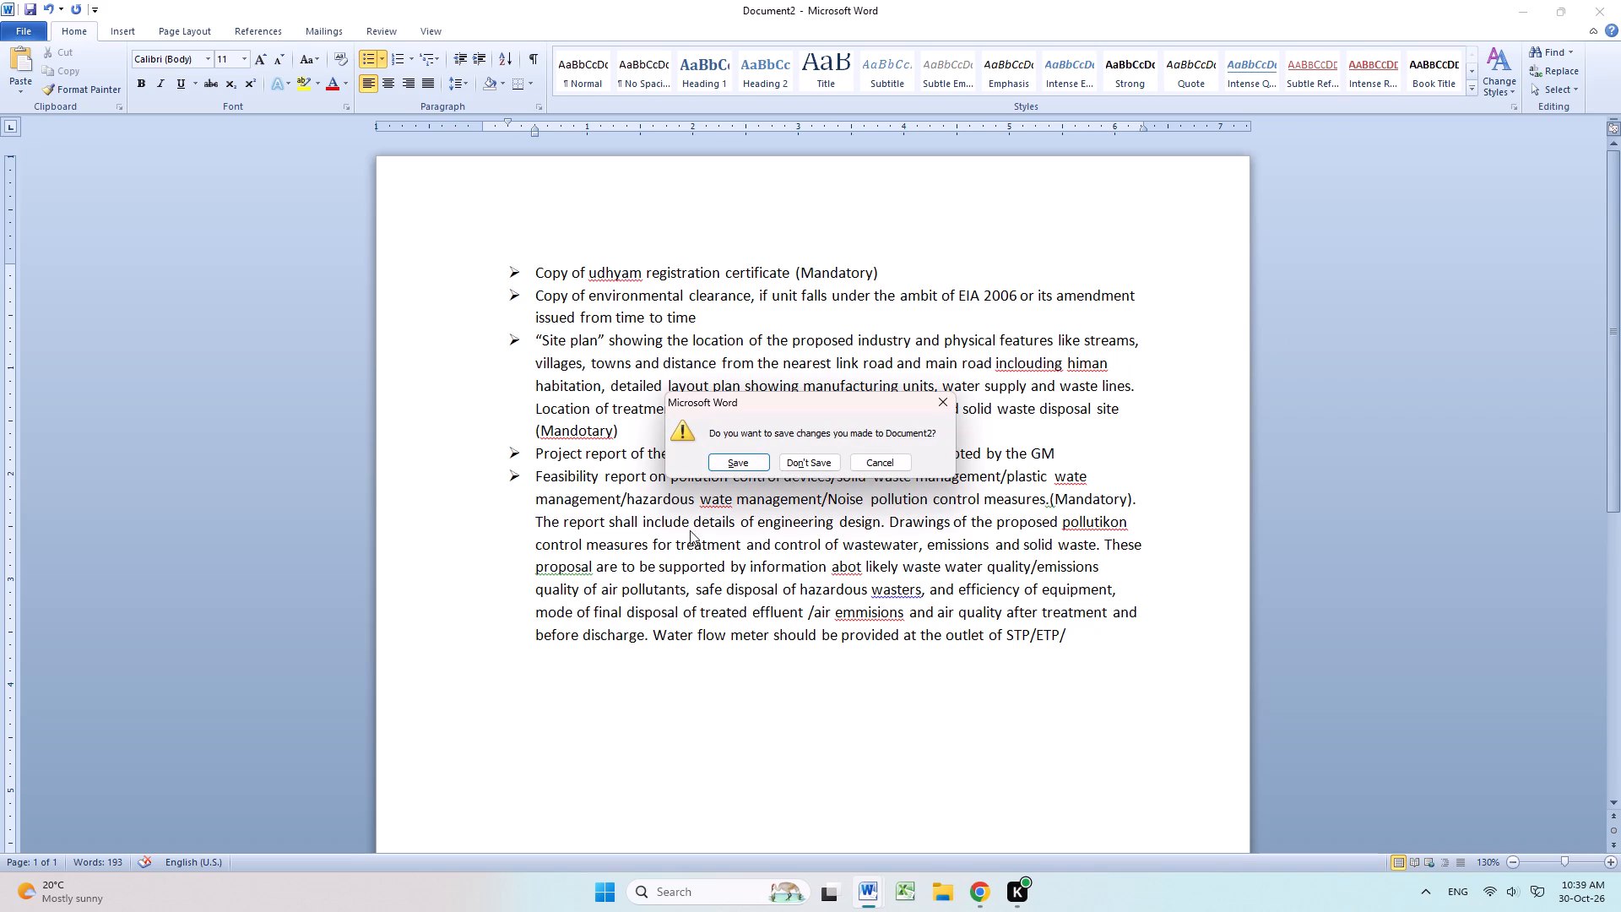
{"action": "left_click", "coordinate": [732, 459]}
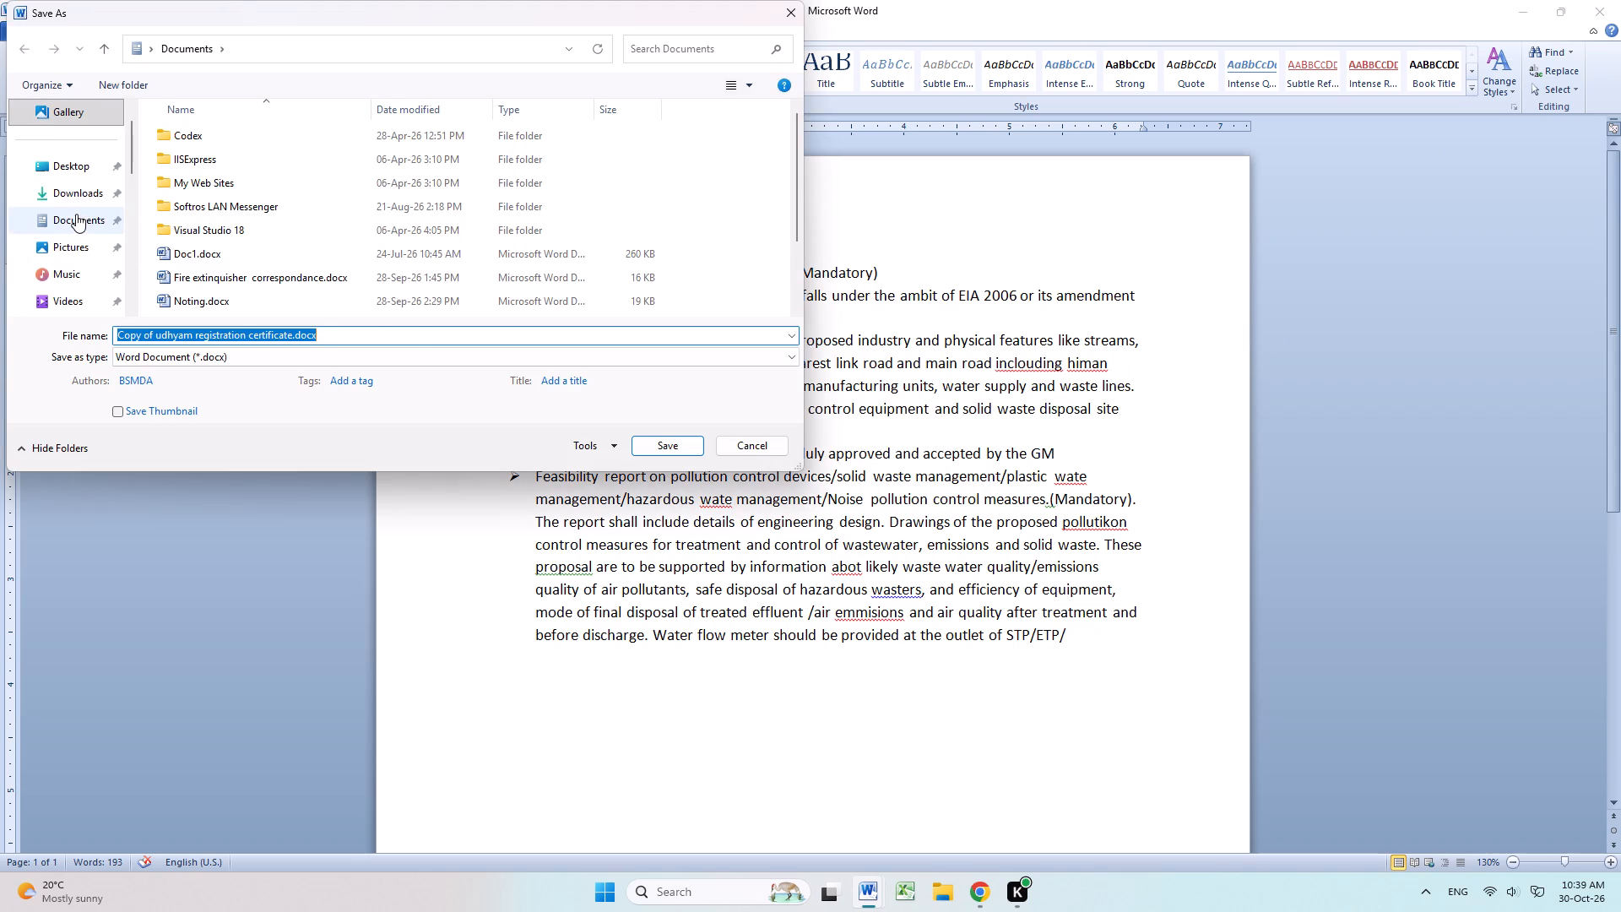
{"action": "left_click", "coordinate": [77, 216]}
{"action": "left_click", "coordinate": [367, 328]}
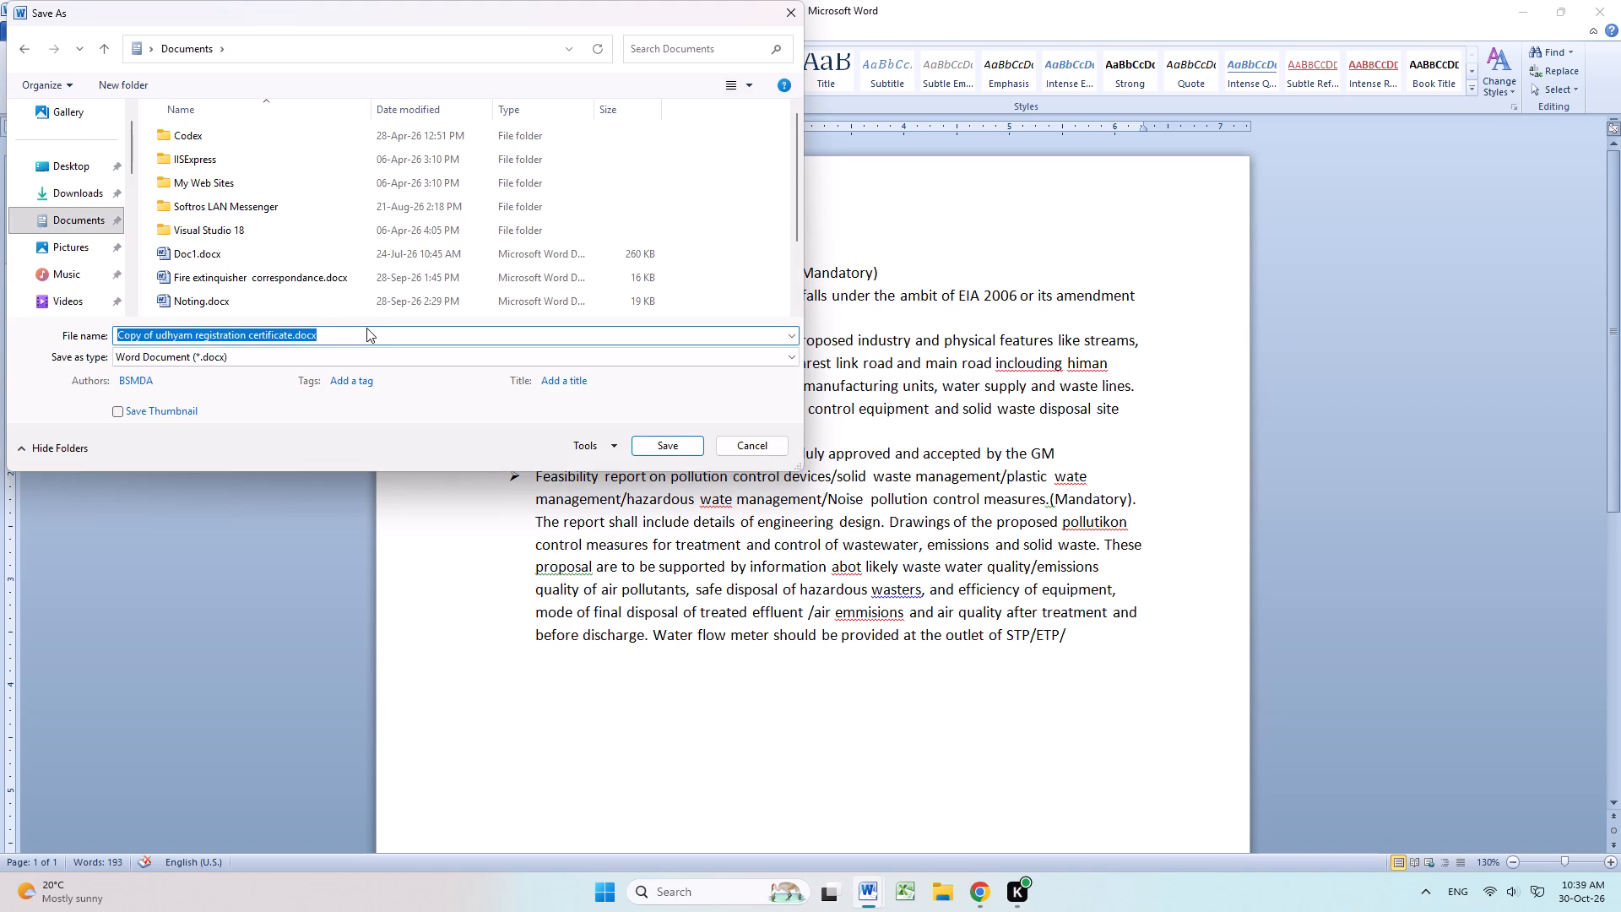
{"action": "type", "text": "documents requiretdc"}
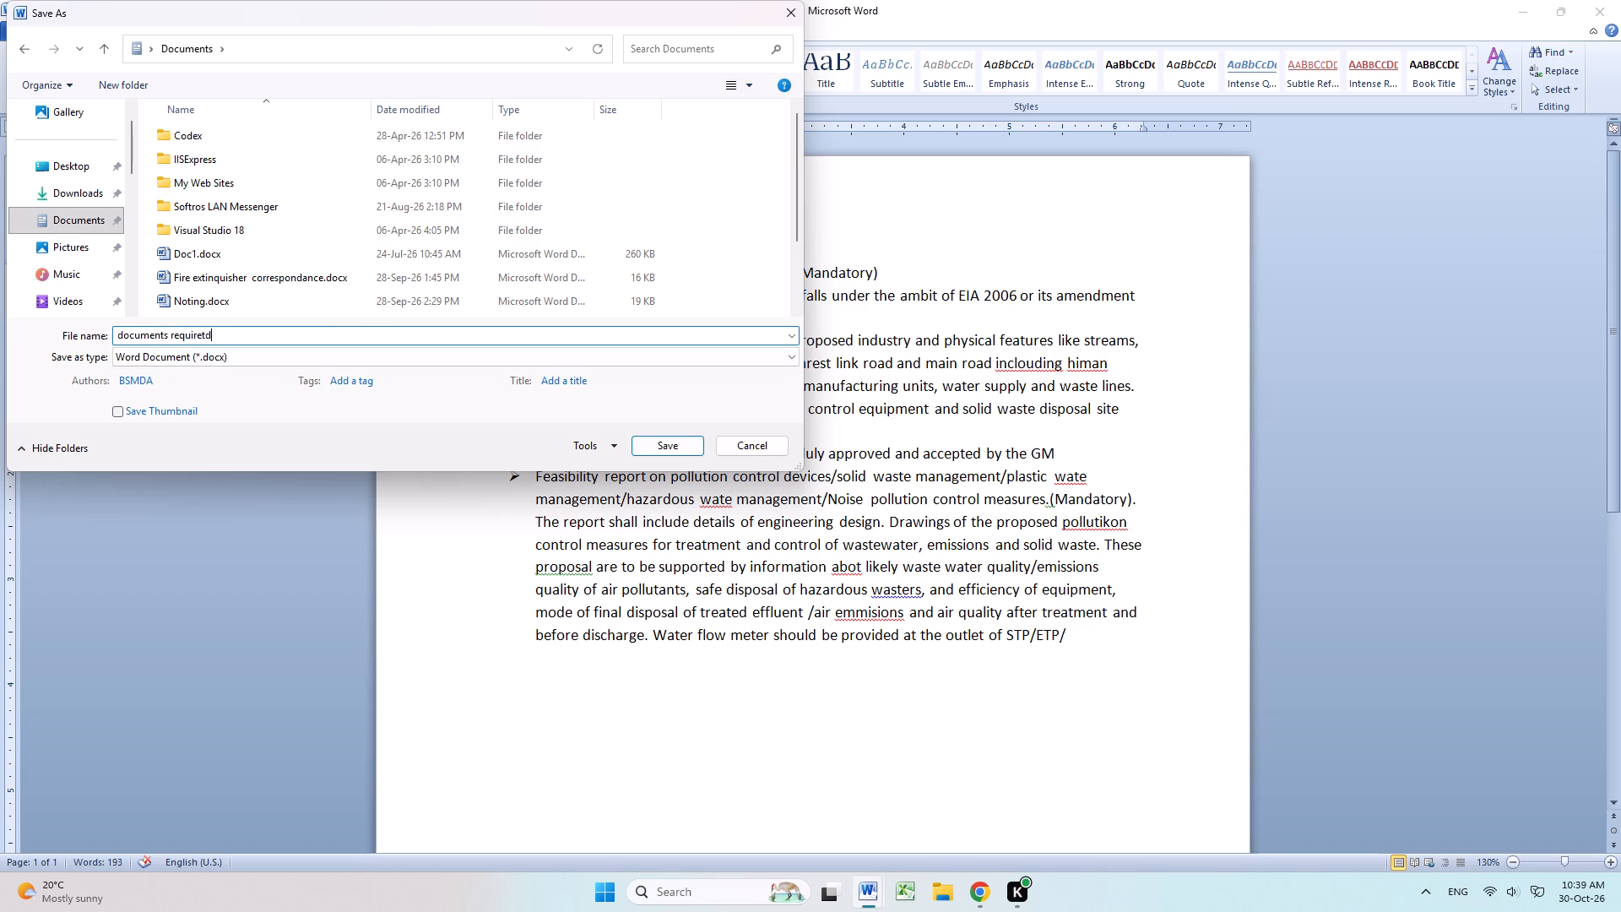
Correct and extend the file name to "documents required to take noc from pollution control board" and save the checklist in Documents.
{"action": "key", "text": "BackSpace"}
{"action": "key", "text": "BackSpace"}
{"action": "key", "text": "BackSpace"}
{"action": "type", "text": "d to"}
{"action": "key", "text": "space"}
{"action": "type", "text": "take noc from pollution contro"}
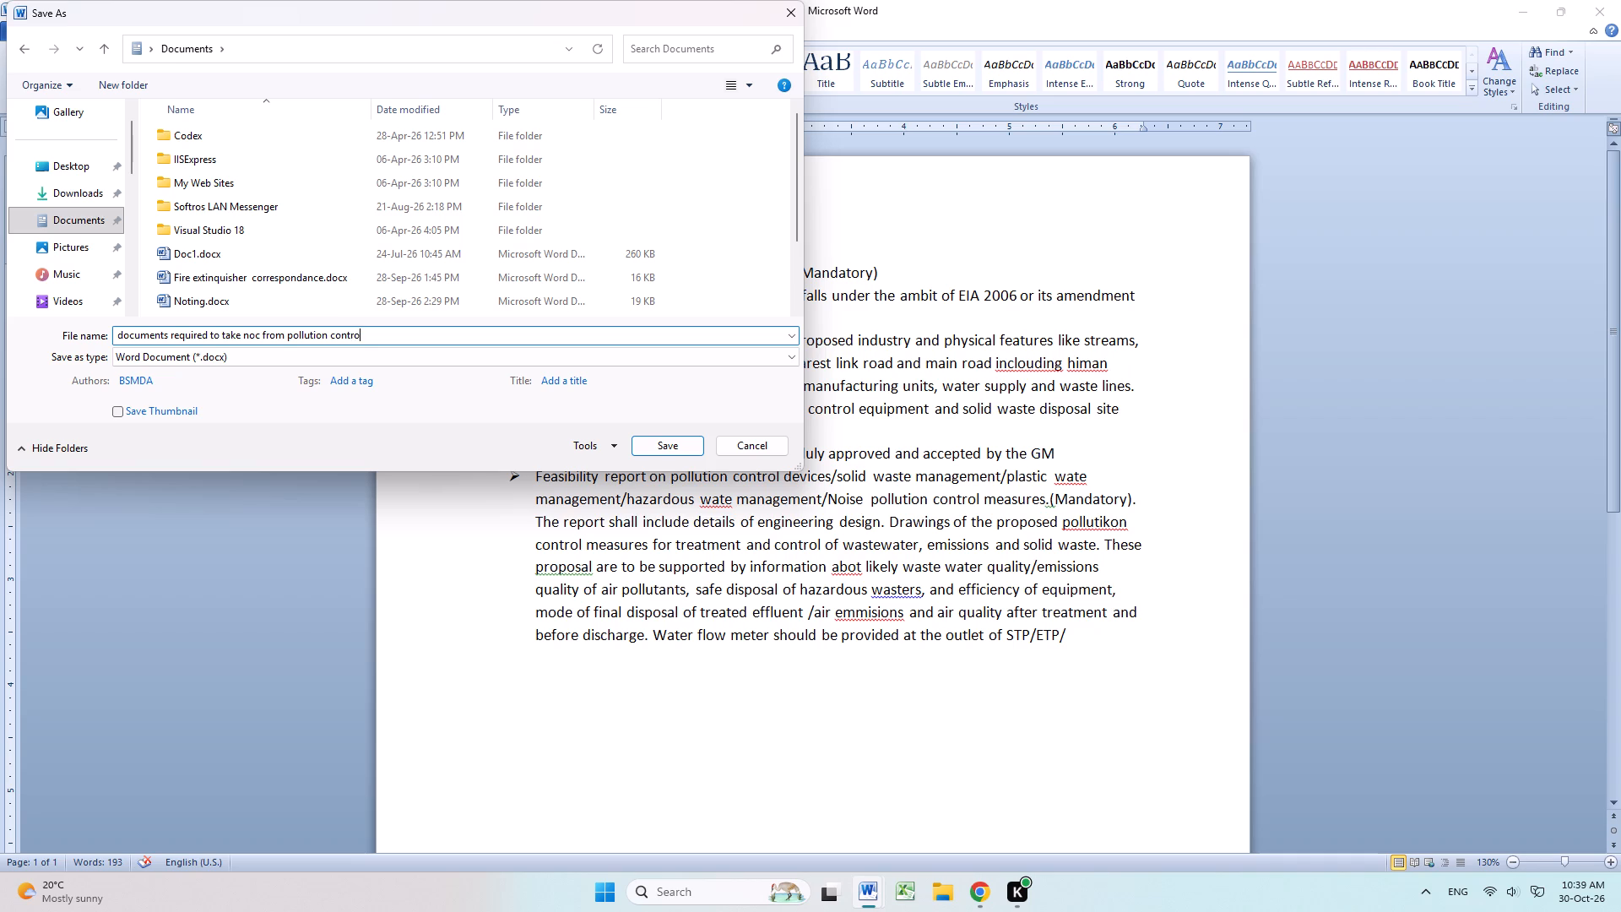